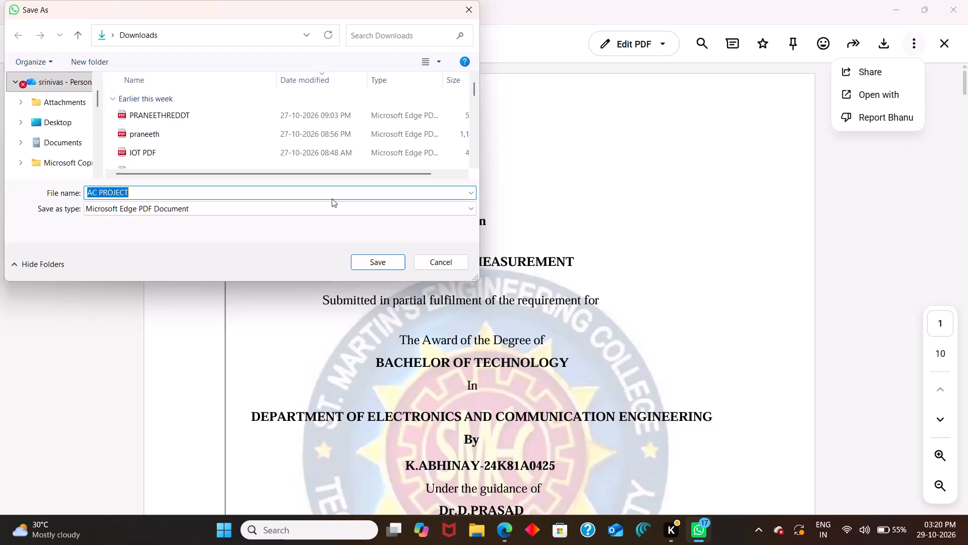
Change the file name of the PDF being saved in Downloads to AC PROJECT 460.
click(332, 198)
click(332, 198)
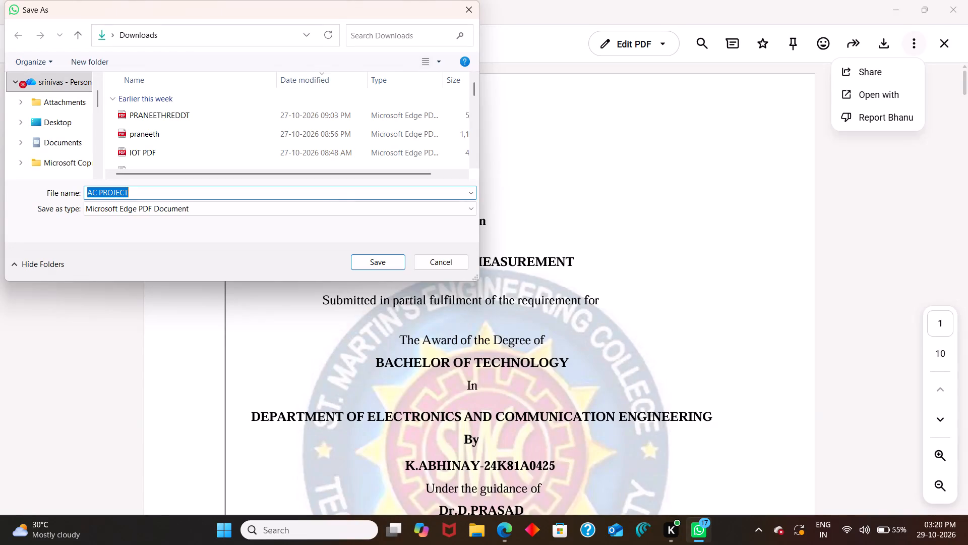
click(317, 195)
click(317, 195)
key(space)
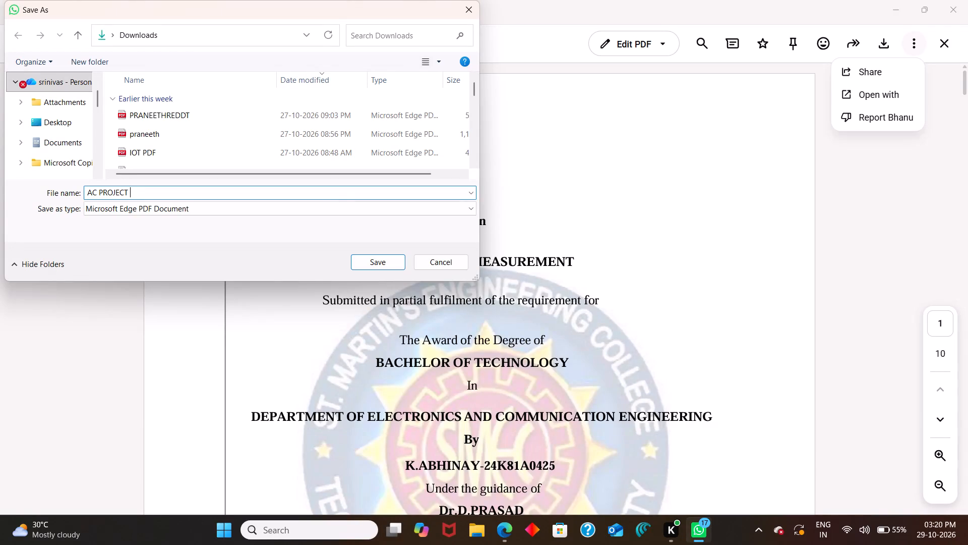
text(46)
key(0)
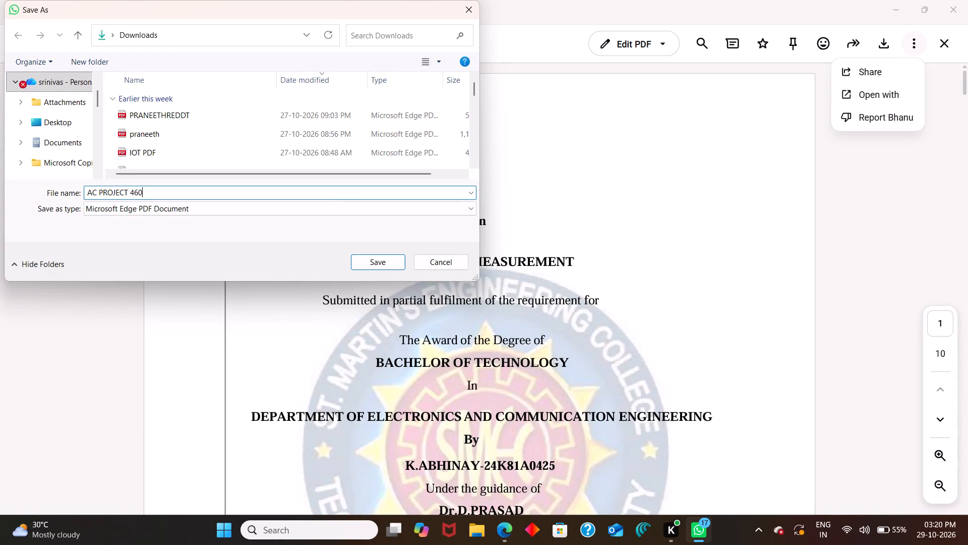
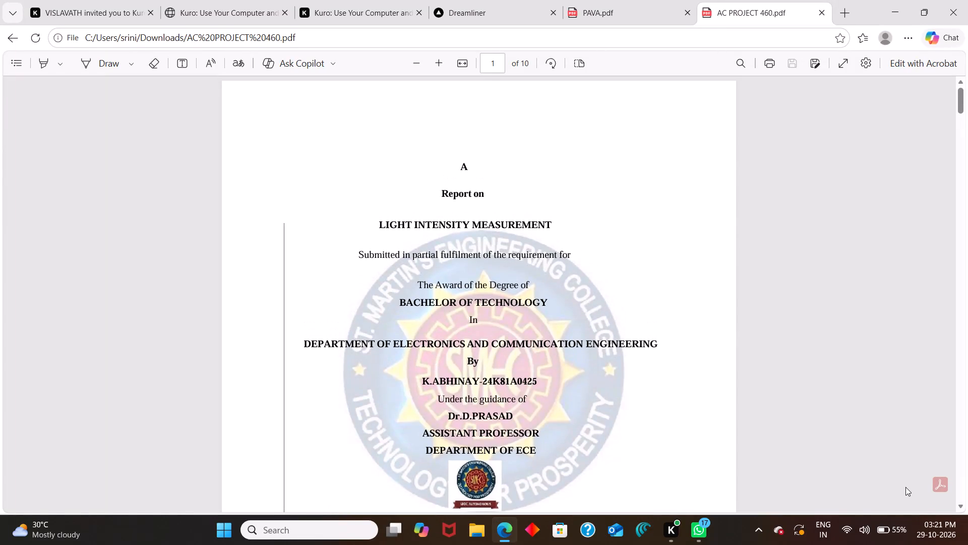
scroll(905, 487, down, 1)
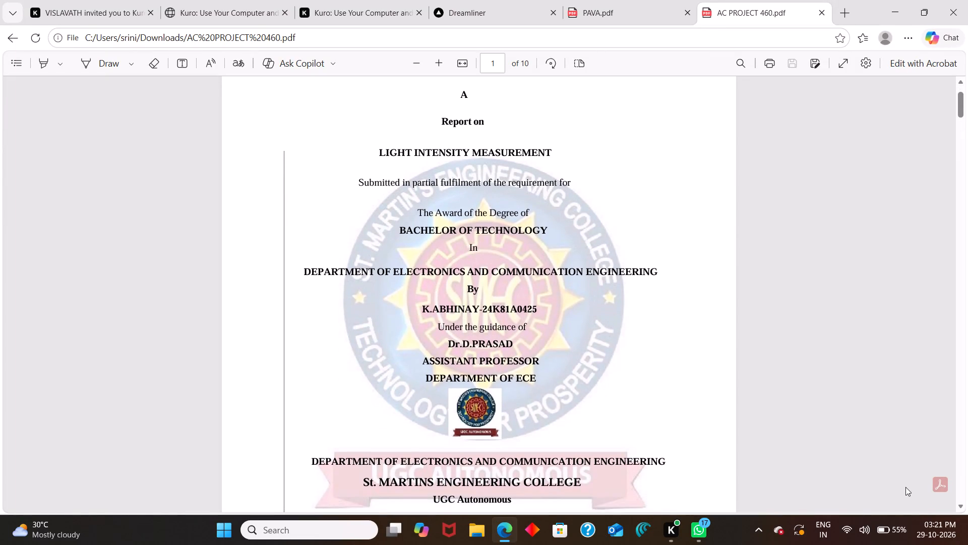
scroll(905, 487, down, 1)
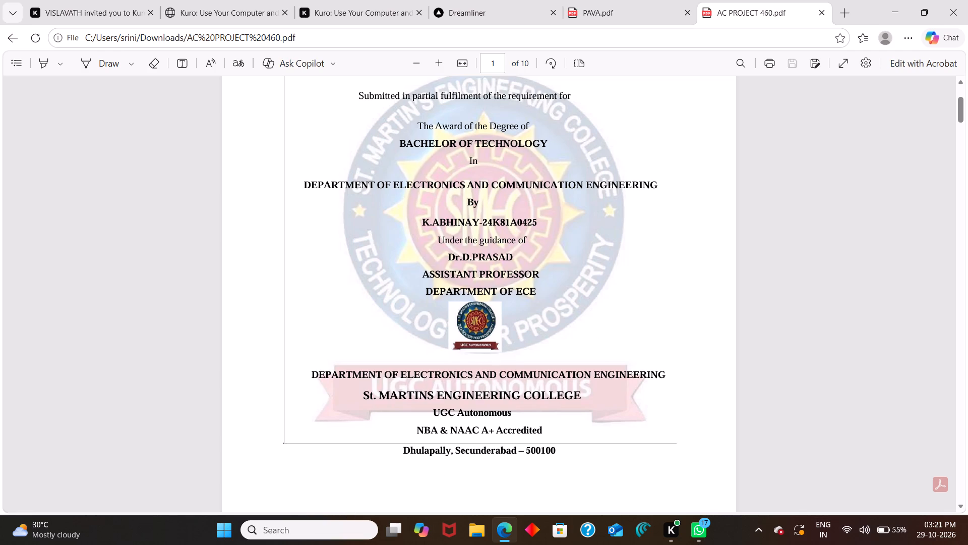
Switch to Google Chrome and search Google for "i love pdf".
click(299, 529)
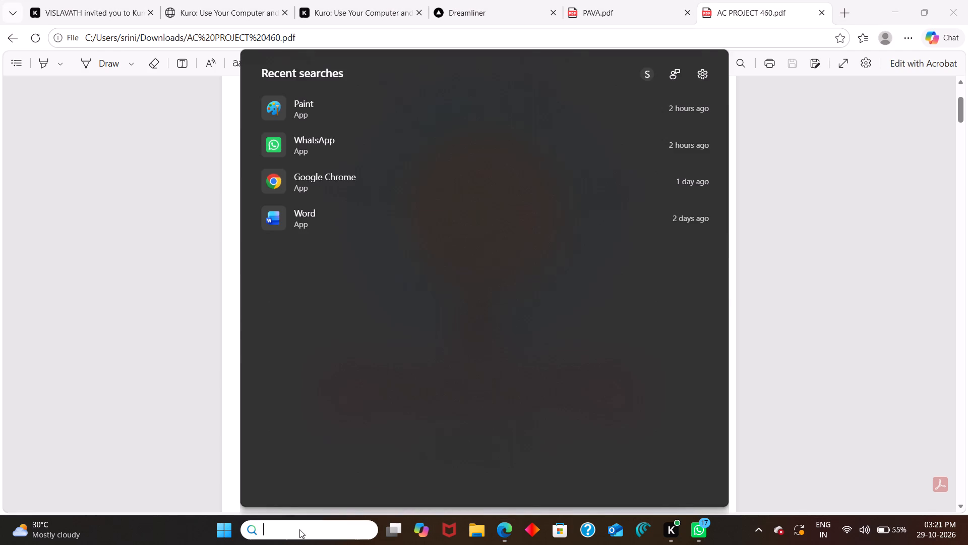
click(407, 170)
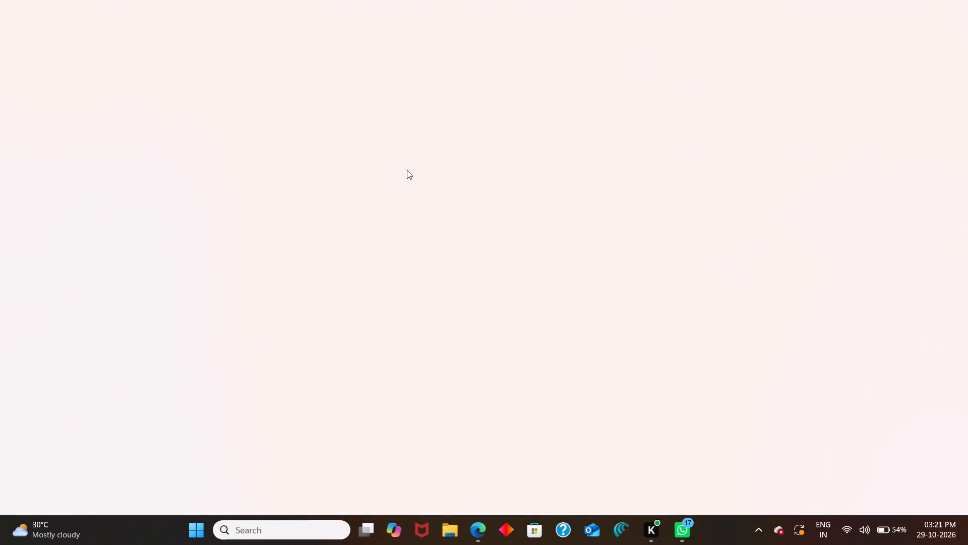
click(350, 238)
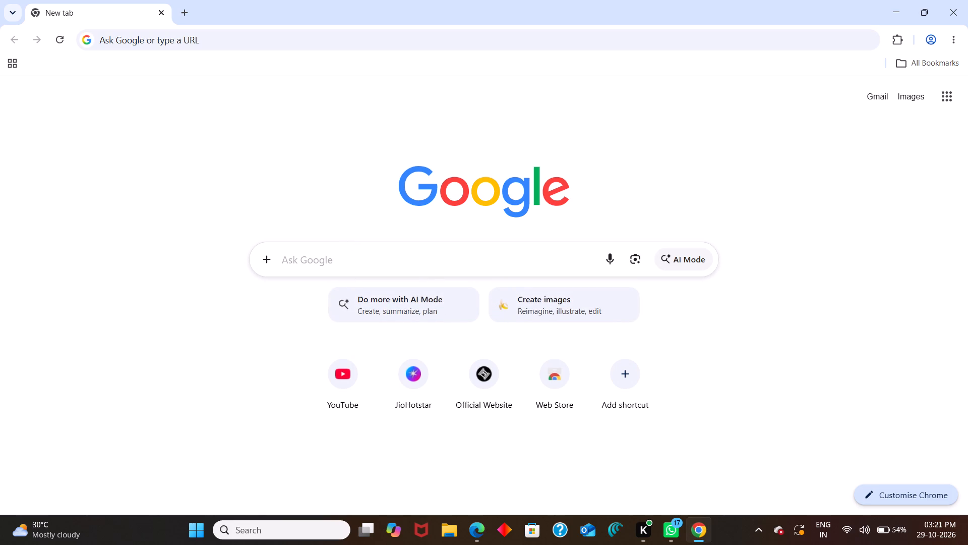
click(335, 257)
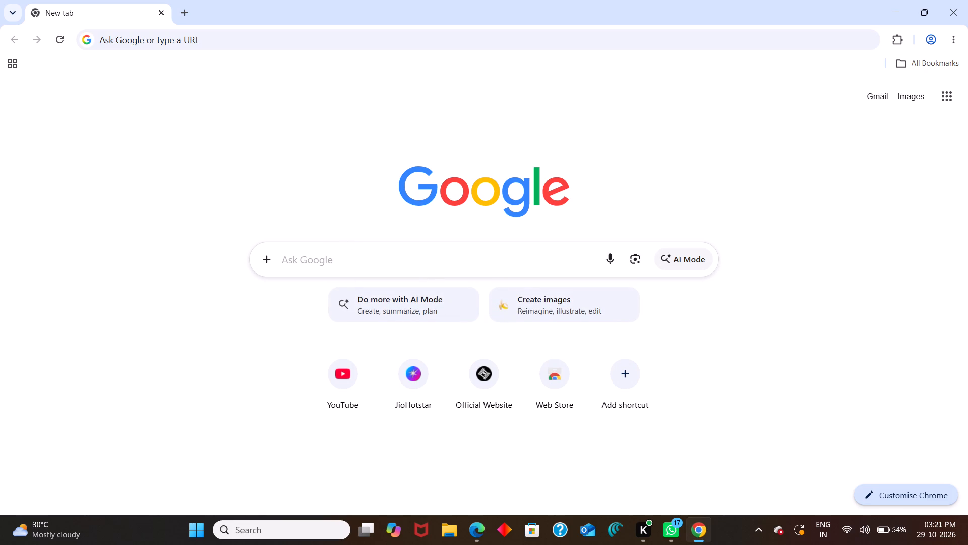
click(335, 257)
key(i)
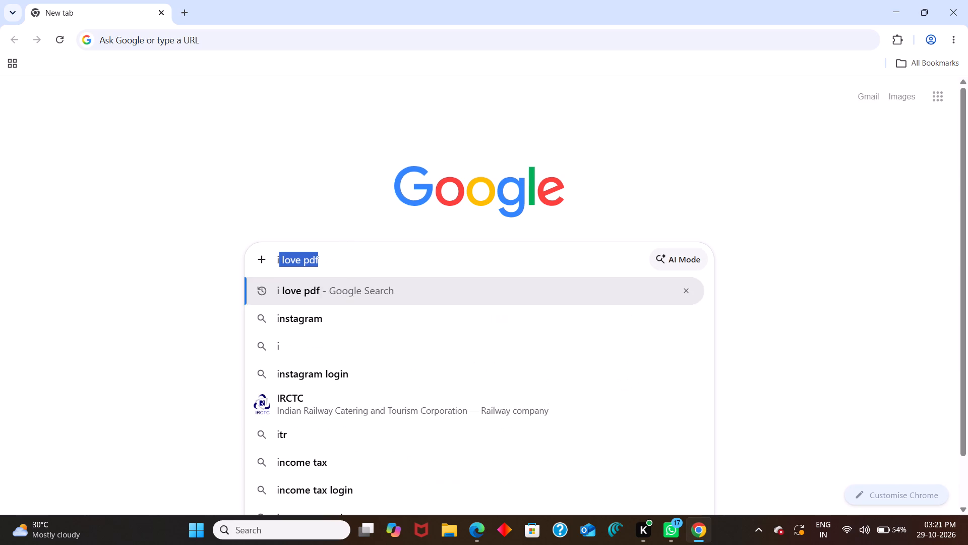
click(335, 257)
key(Return)
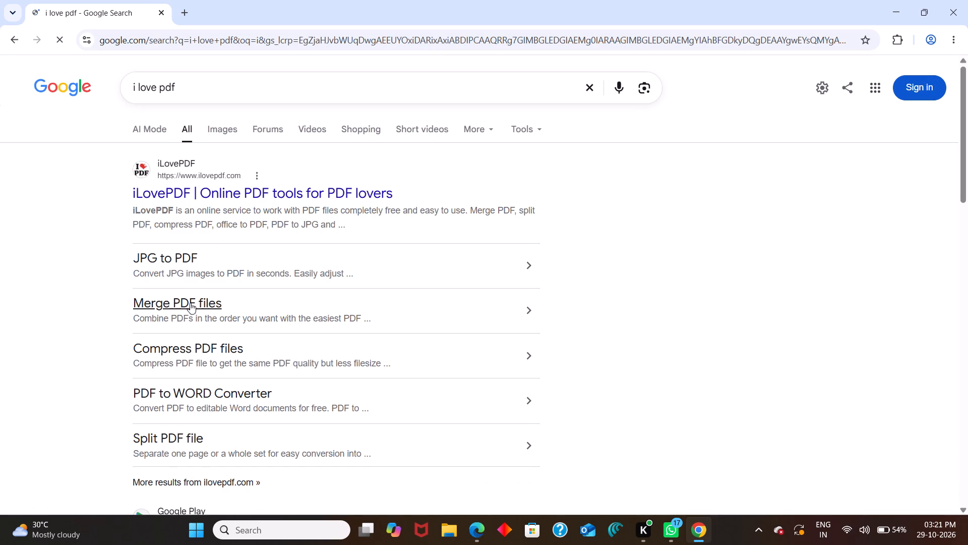
Open iLovePDF's PDF to WORD Converter from the search results.
scroll(191, 308, down, 2)
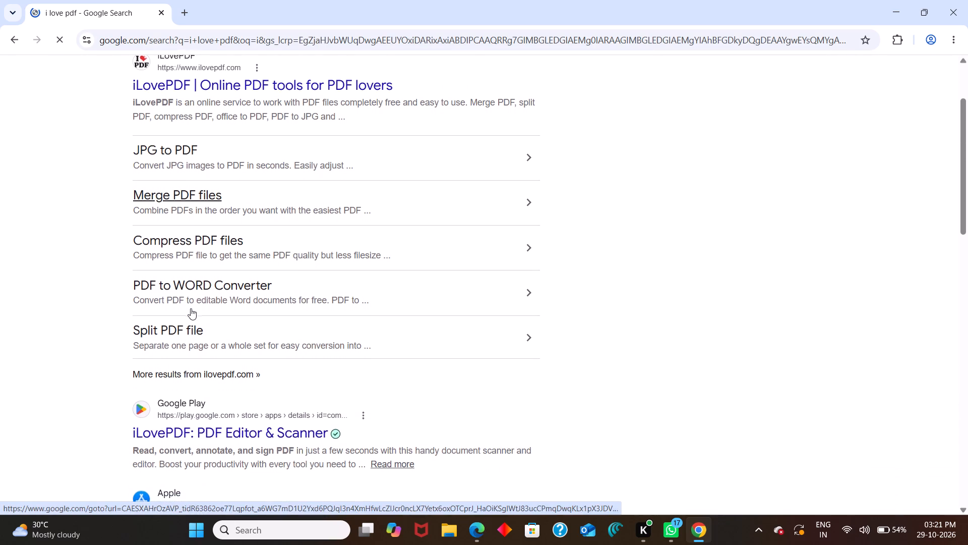
scroll(191, 308, down, 1)
click(204, 285)
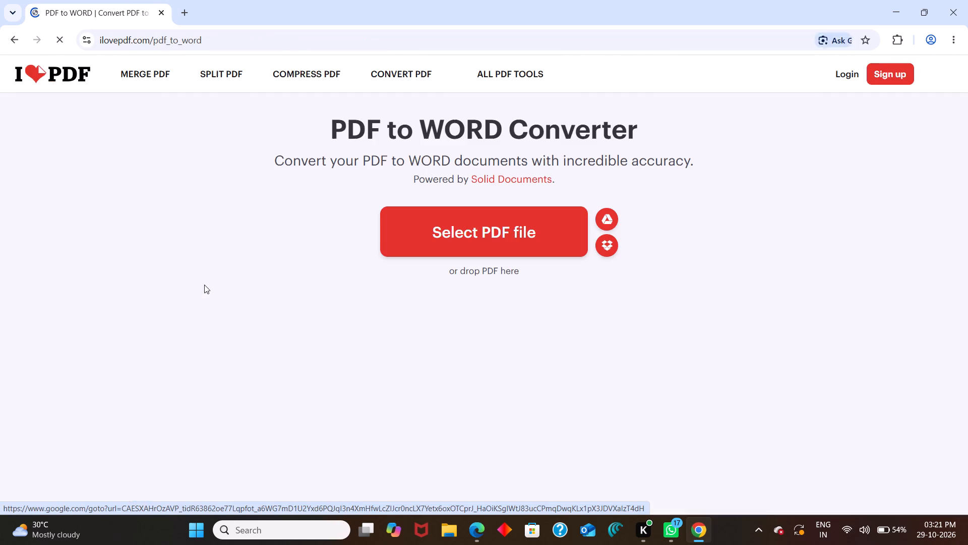
Browse the computer's files for the PDF to convert to Word.
click(422, 235)
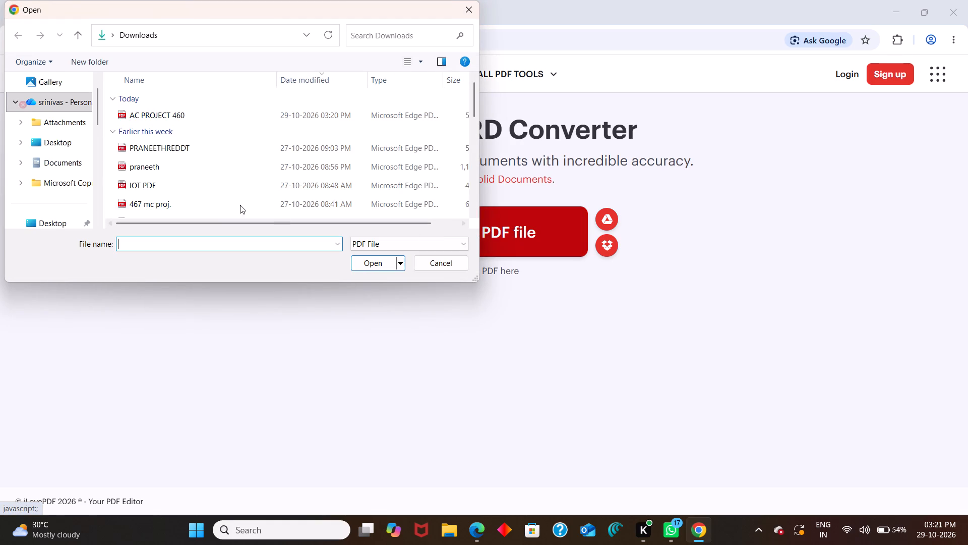
Upload the AC PROJECT 460 PDF from Downloads for conversion to Word and dismiss the Premium sign-up offer.
click(201, 113)
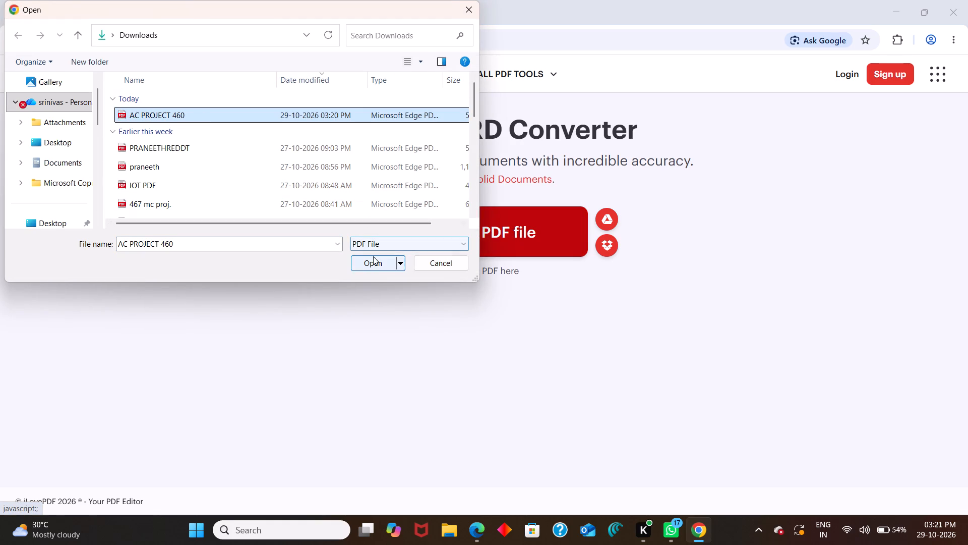
click(378, 268)
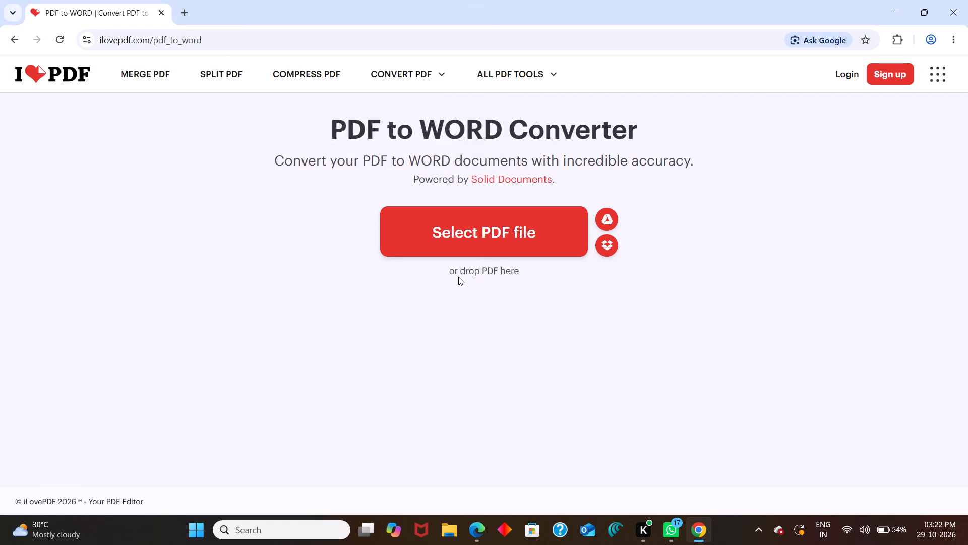
click(502, 231)
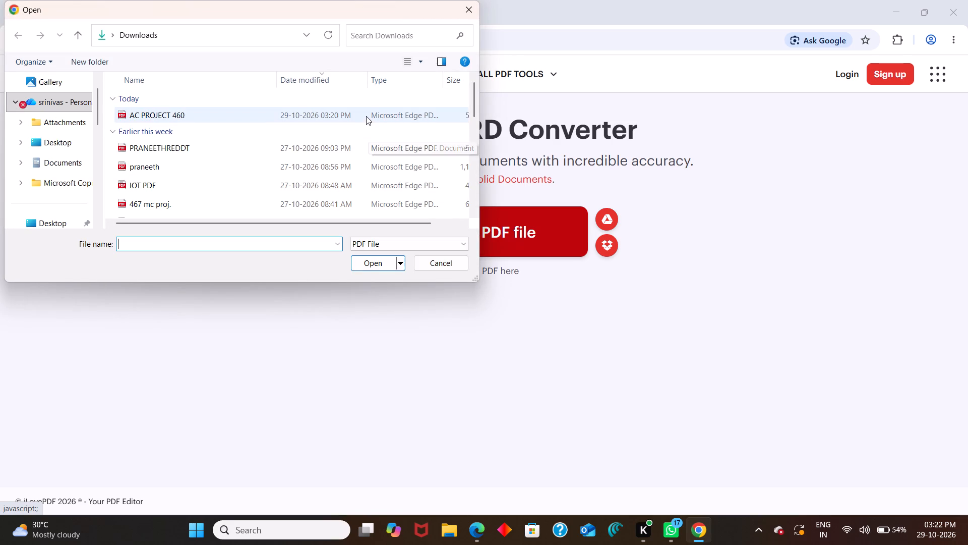
double_click(366, 116)
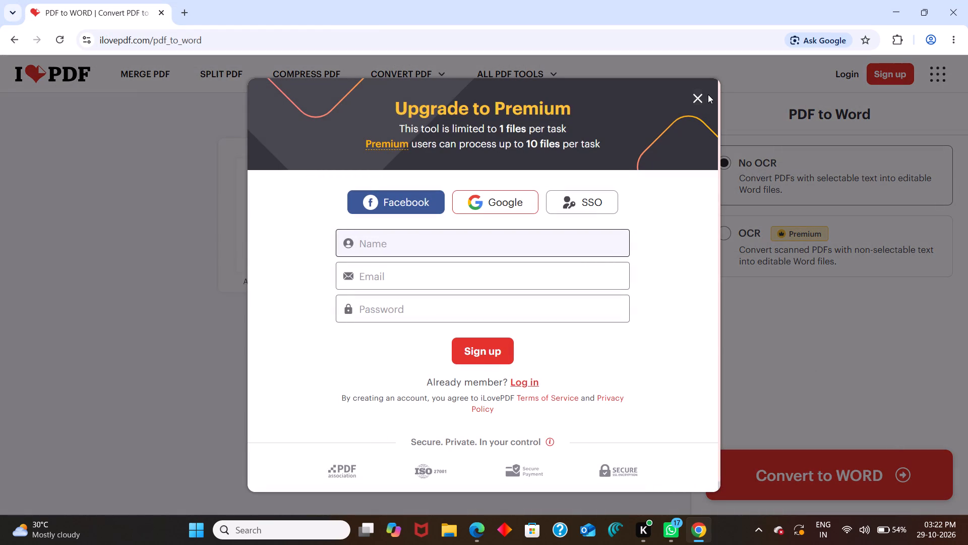
click(693, 102)
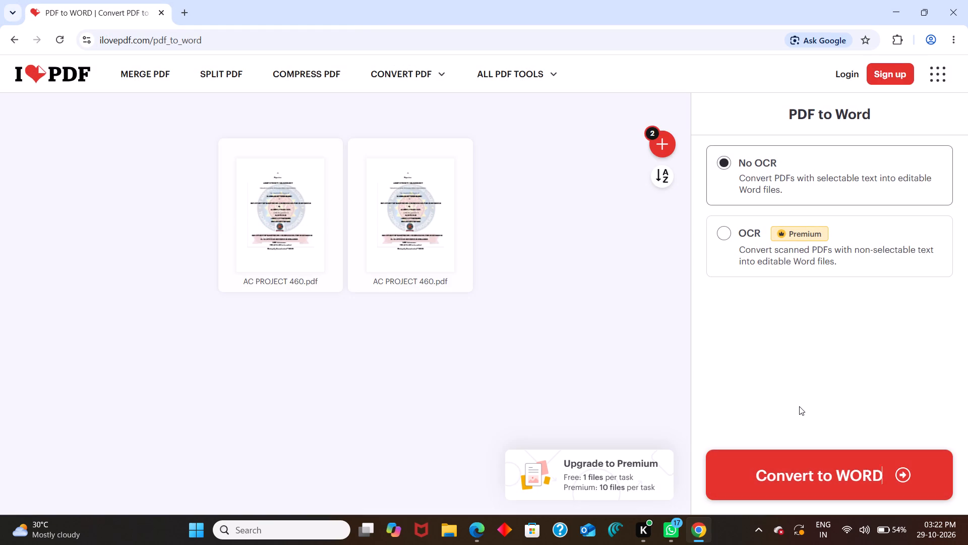
Convert the uploaded PDF to Word without OCR, continuing with the free single-file option.
click(820, 487)
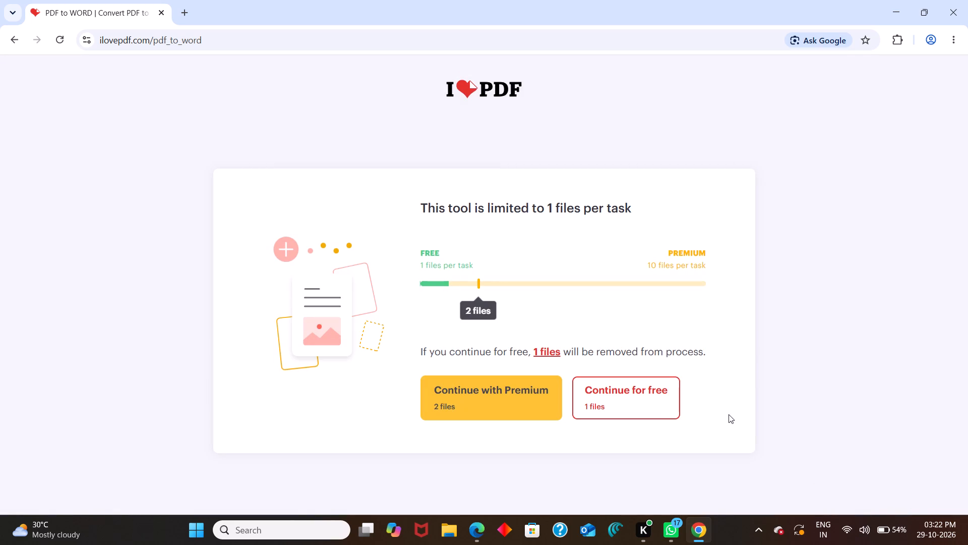
click(656, 407)
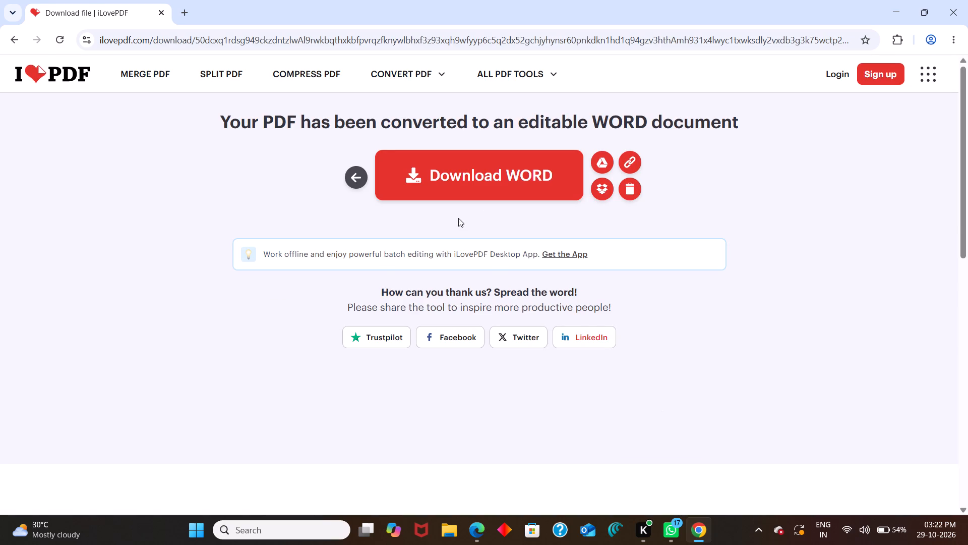
Download the converted AC PROJECT 460 Word file and open it in Microsoft Word.
click(469, 176)
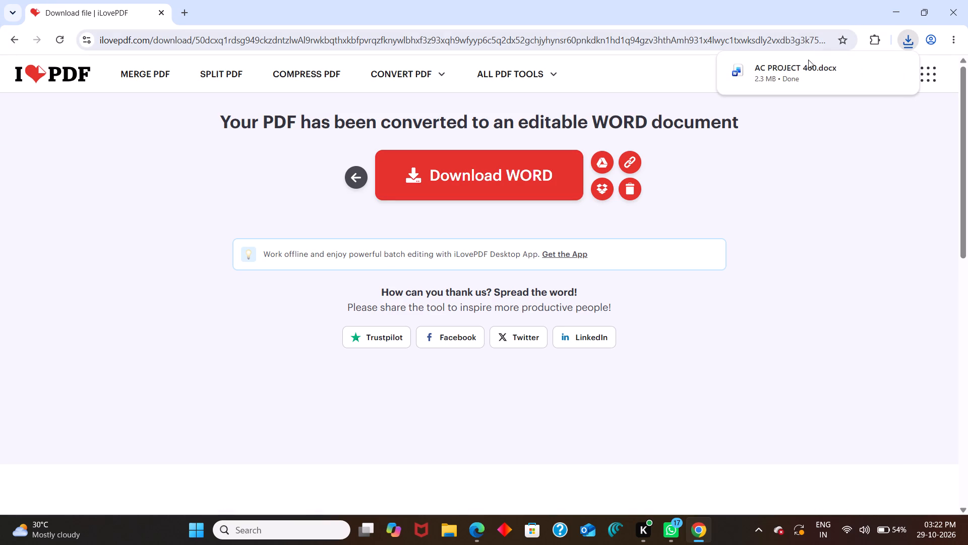
click(803, 69)
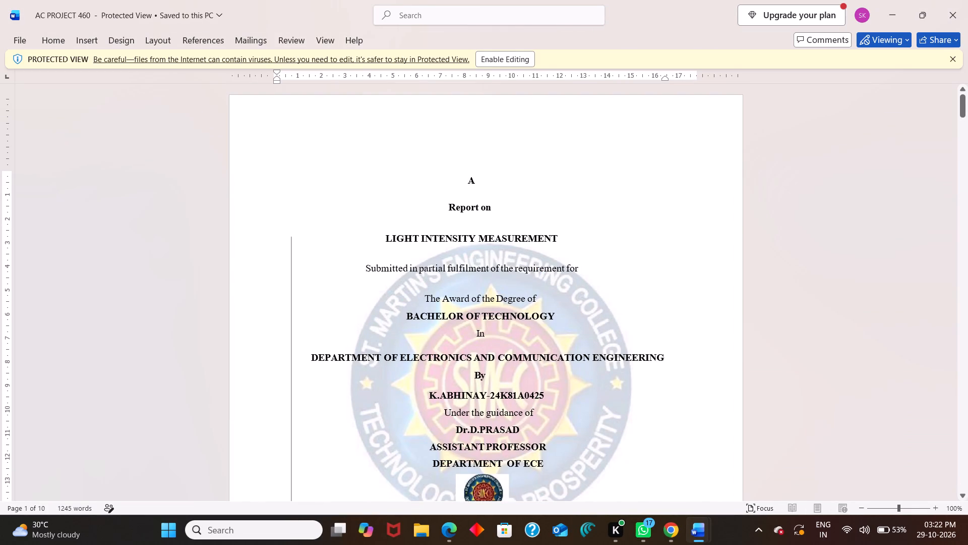
Examine the report's cover page and certificate page for the student details.
key(Down)
key(Down)
key(Down)
key(Down)
key(Down)
key(Down)
key(Down)
key(Down)
key(Down)
key(Down)
key(Down)
key(Down)
key(Down)
key(Down)
key(Down)
key(Down)
key(Down)
key(Down)
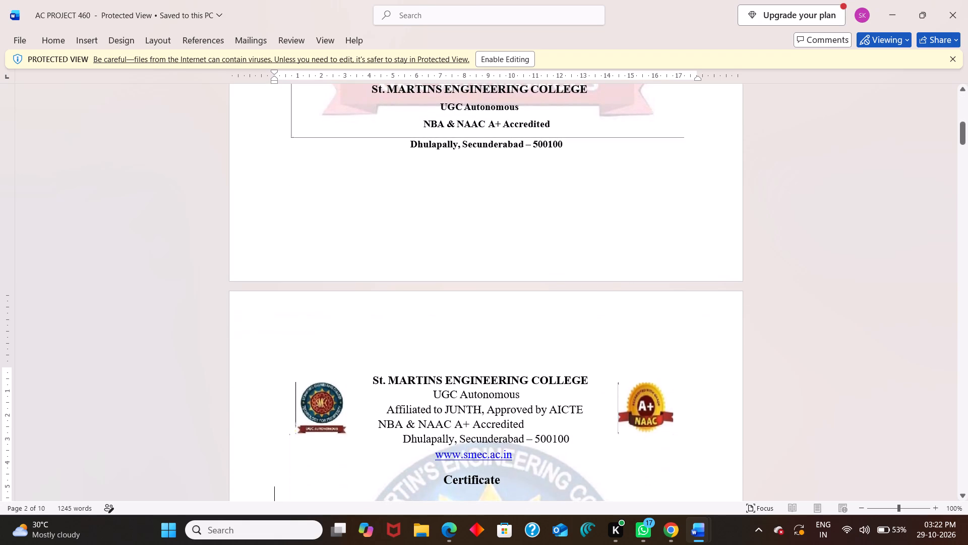
scroll(525, 253, up, 2)
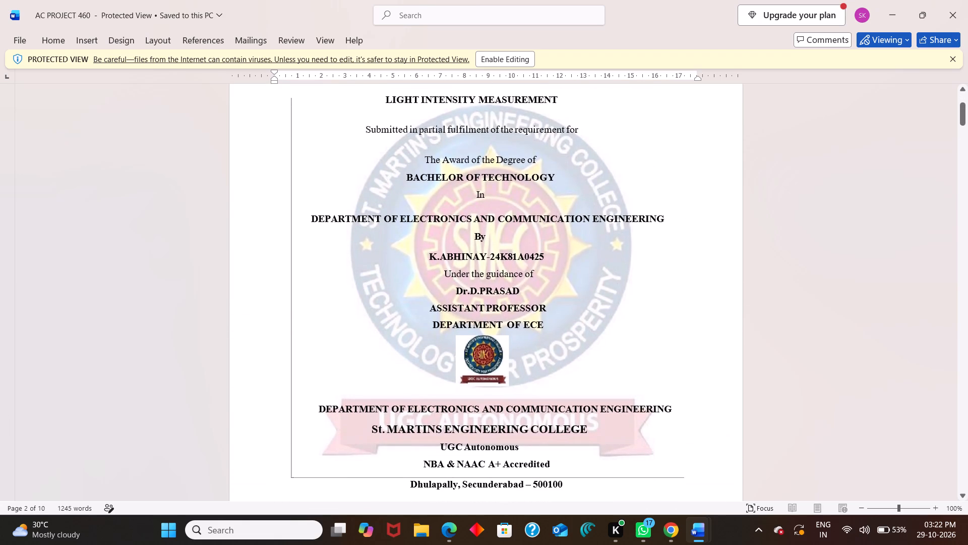
scroll(525, 253, up, 1)
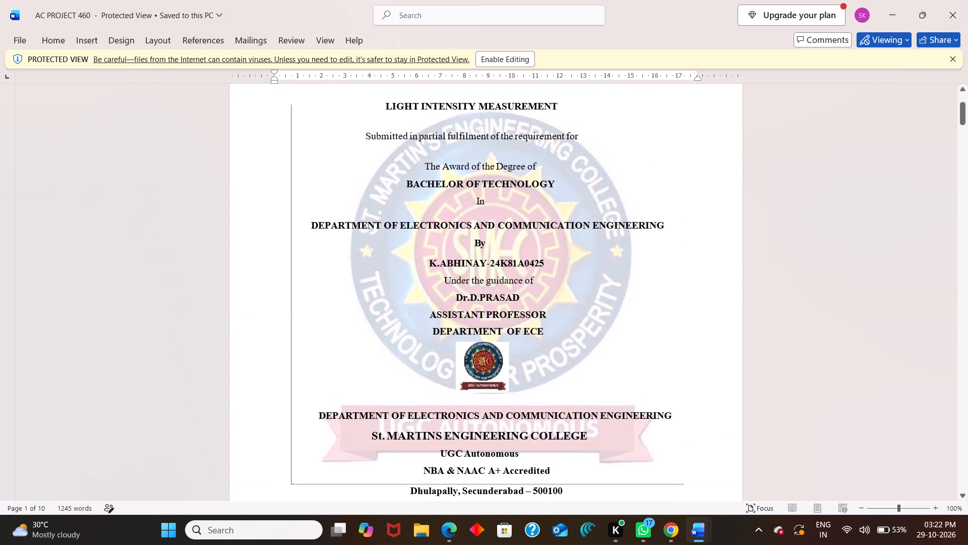
scroll(525, 253, down, 1)
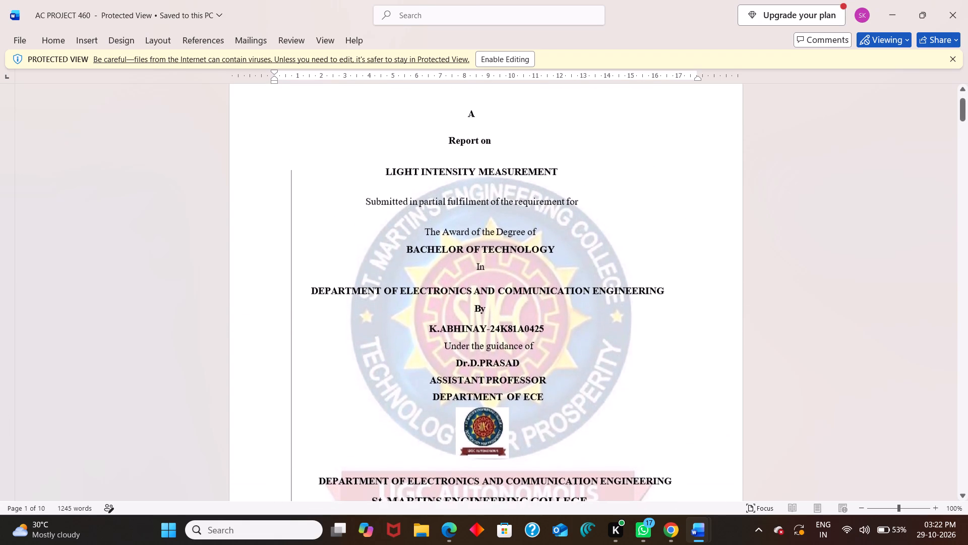
scroll(525, 253, down, 1)
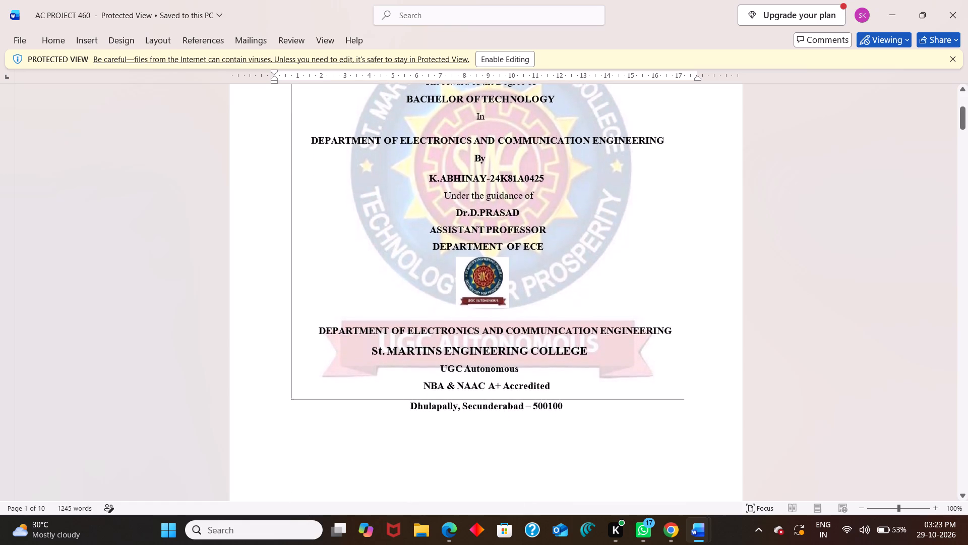
scroll(525, 253, down, 1)
scroll(525, 253, right, 1)
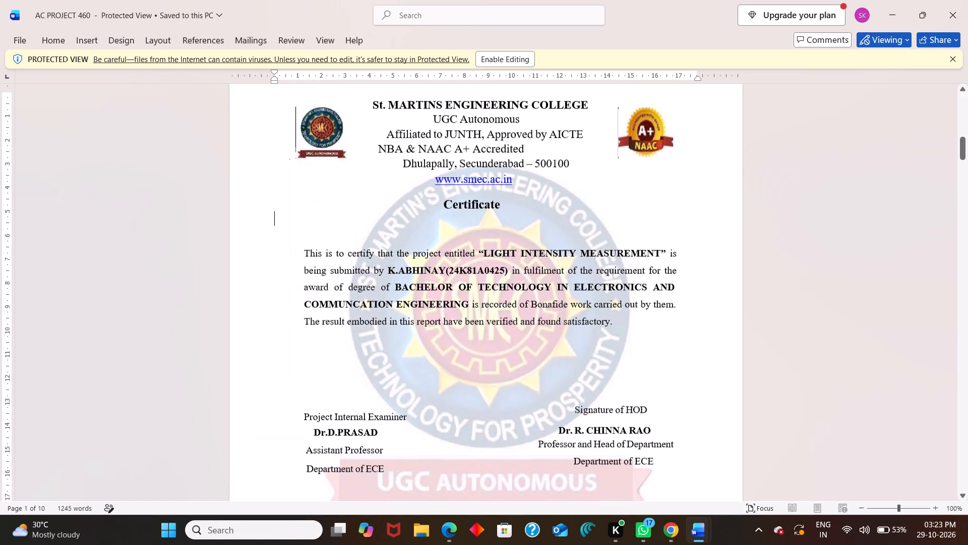
scroll(525, 253, right, 2)
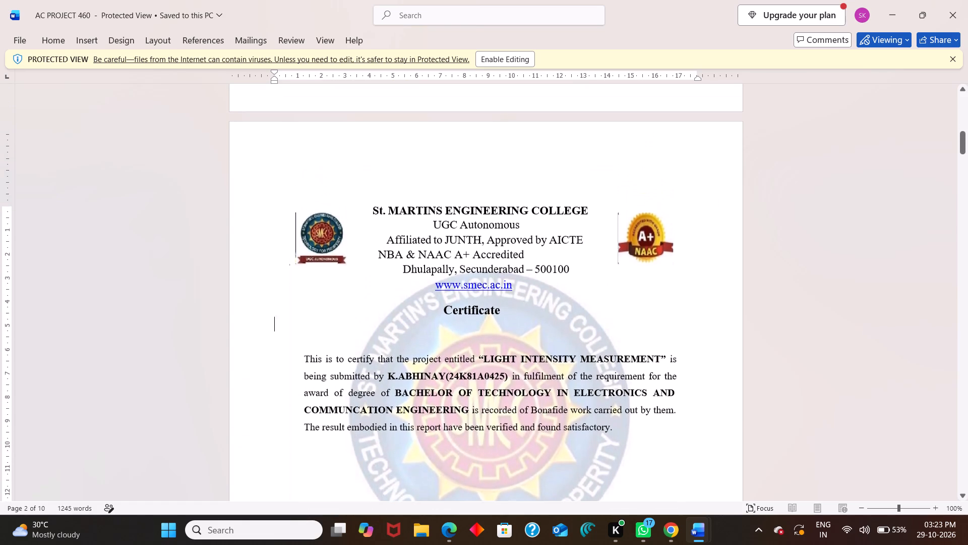
scroll(525, 253, right, 1)
scroll(525, 253, up, 3)
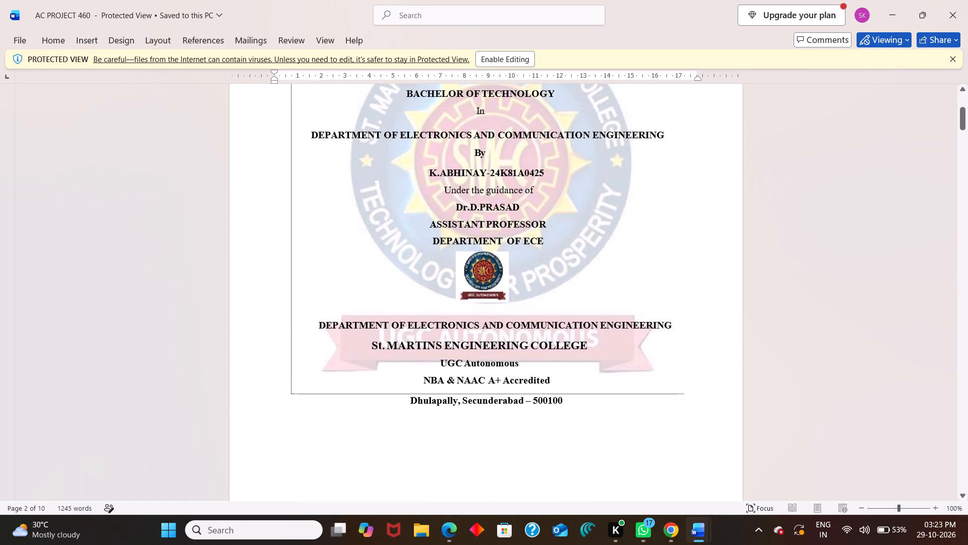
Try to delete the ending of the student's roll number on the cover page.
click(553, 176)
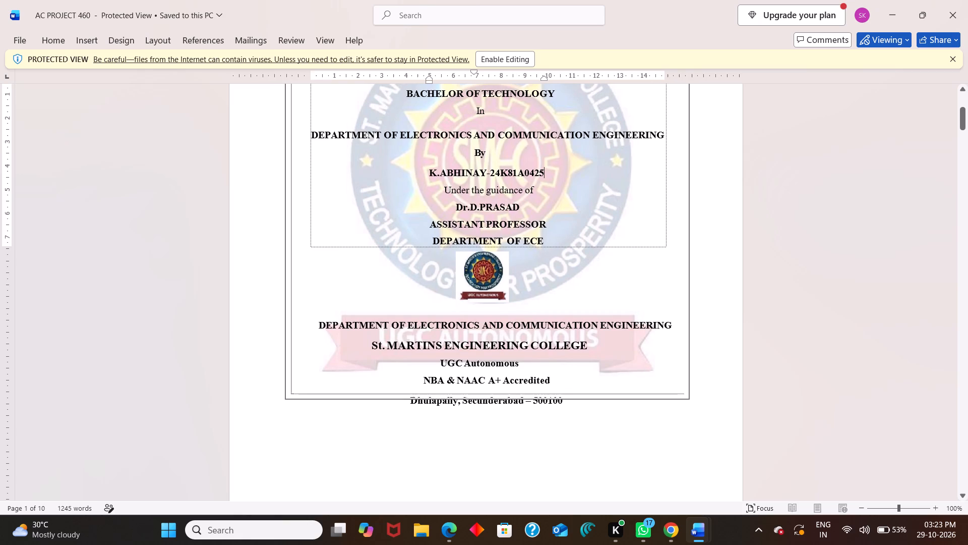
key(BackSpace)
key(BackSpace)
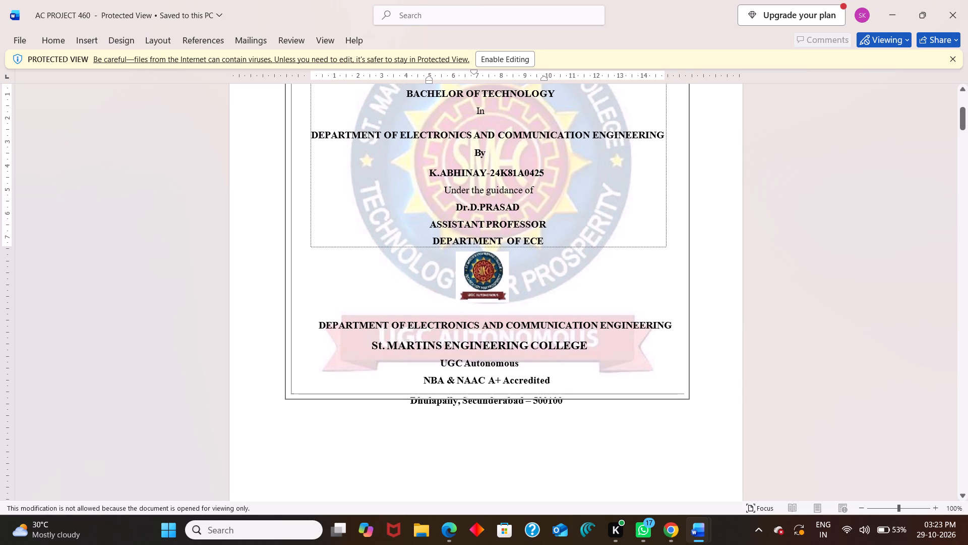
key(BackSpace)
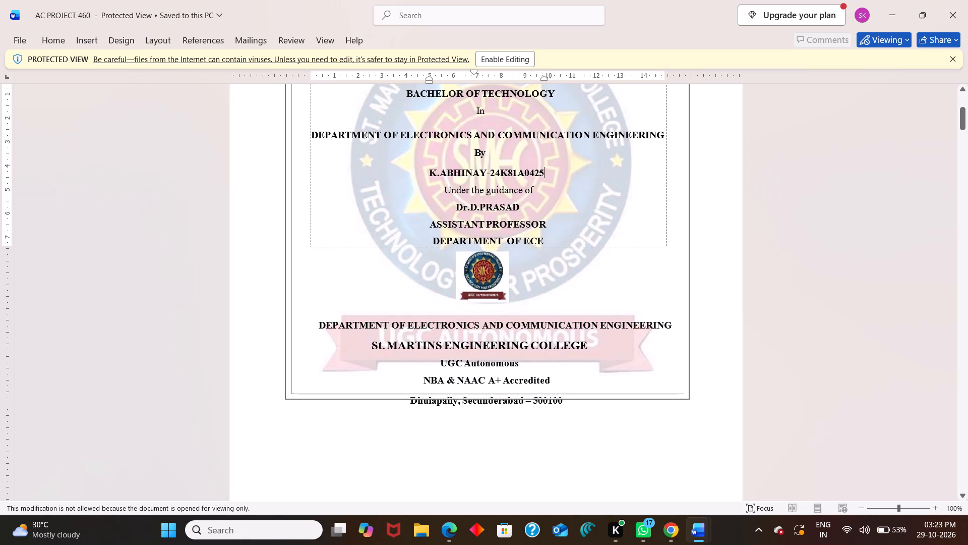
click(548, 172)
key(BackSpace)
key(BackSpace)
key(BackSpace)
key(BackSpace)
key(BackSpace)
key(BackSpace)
Enable editing for the protected report document.
click(506, 63)
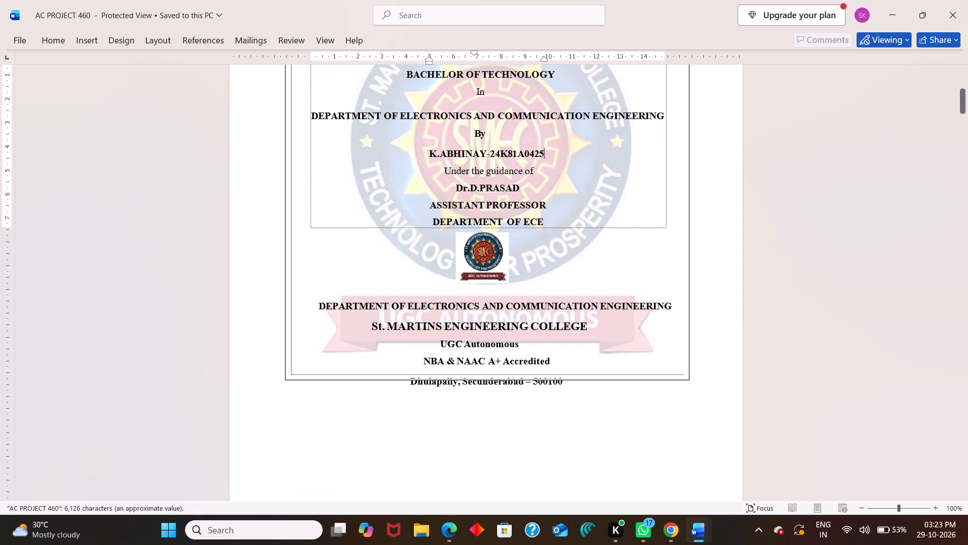
key(BackSpace)
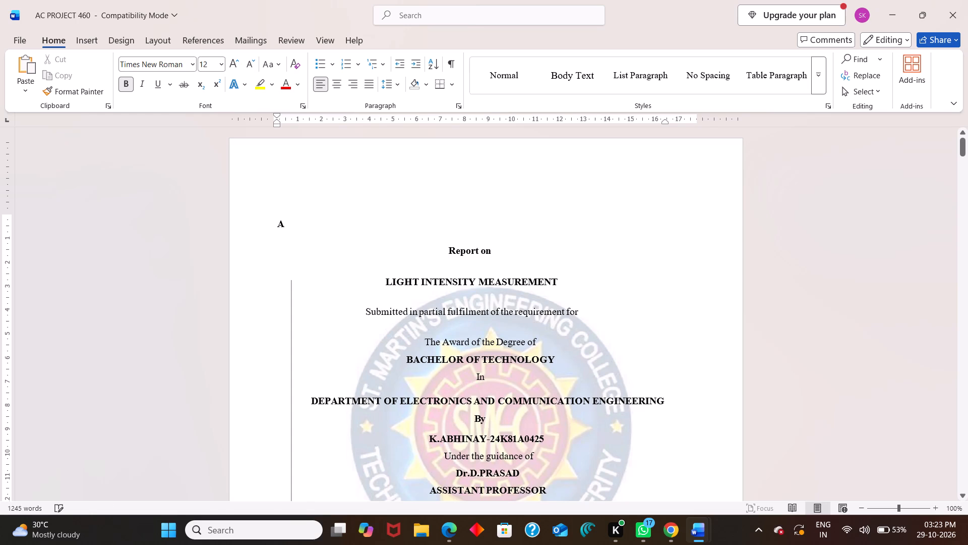
Change the last two digits of the student's roll number on the cover page to 60.
click(554, 445)
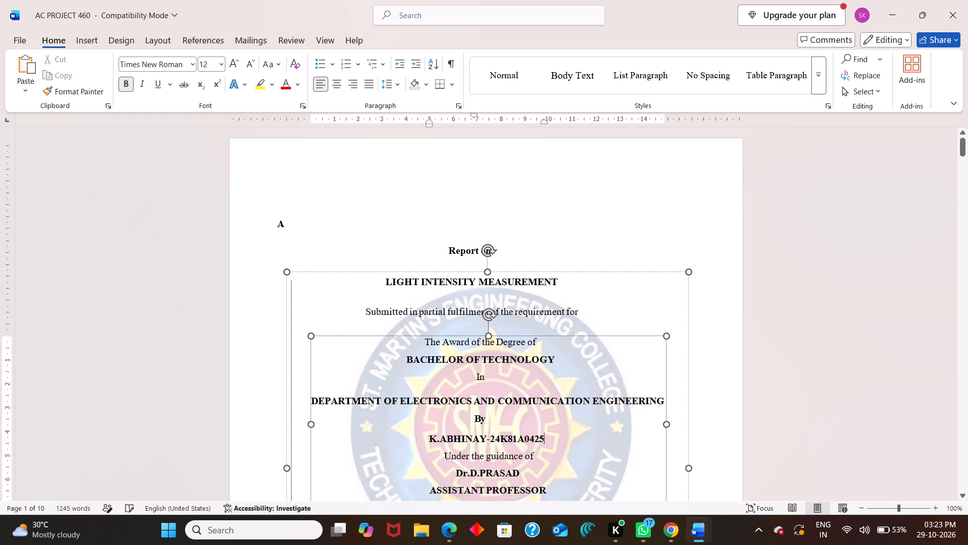
key(BackSpace)
key(BackSpace)
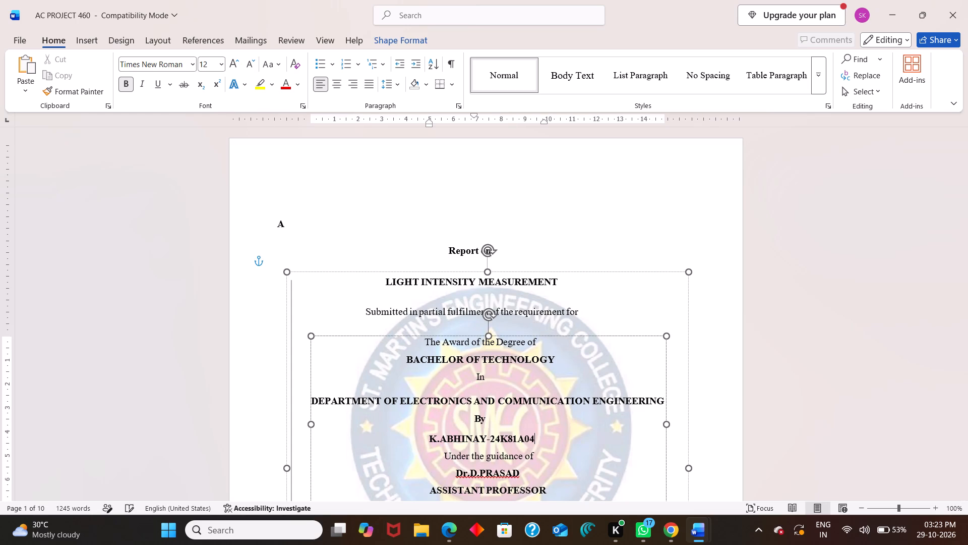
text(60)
Replace the student name before the roll number on the cover page with the new student's name in capitals.
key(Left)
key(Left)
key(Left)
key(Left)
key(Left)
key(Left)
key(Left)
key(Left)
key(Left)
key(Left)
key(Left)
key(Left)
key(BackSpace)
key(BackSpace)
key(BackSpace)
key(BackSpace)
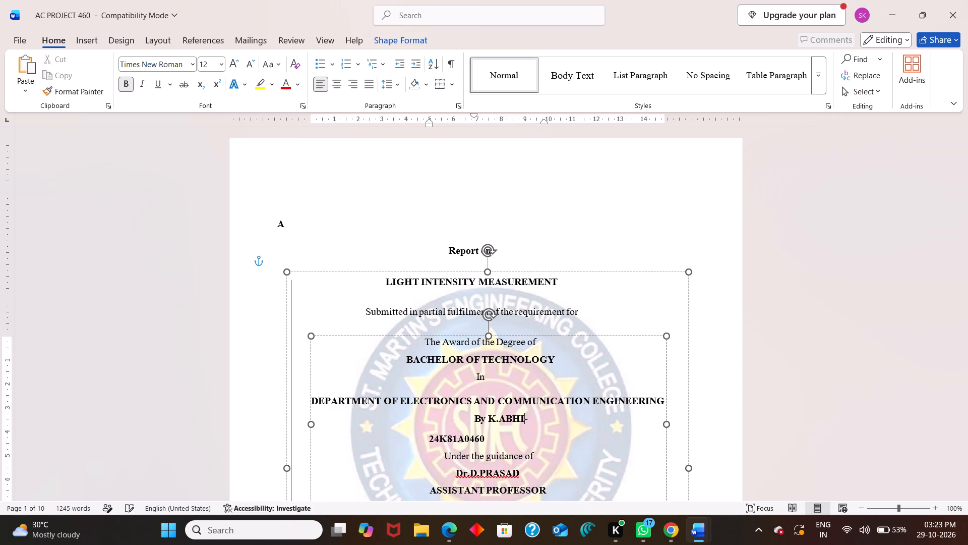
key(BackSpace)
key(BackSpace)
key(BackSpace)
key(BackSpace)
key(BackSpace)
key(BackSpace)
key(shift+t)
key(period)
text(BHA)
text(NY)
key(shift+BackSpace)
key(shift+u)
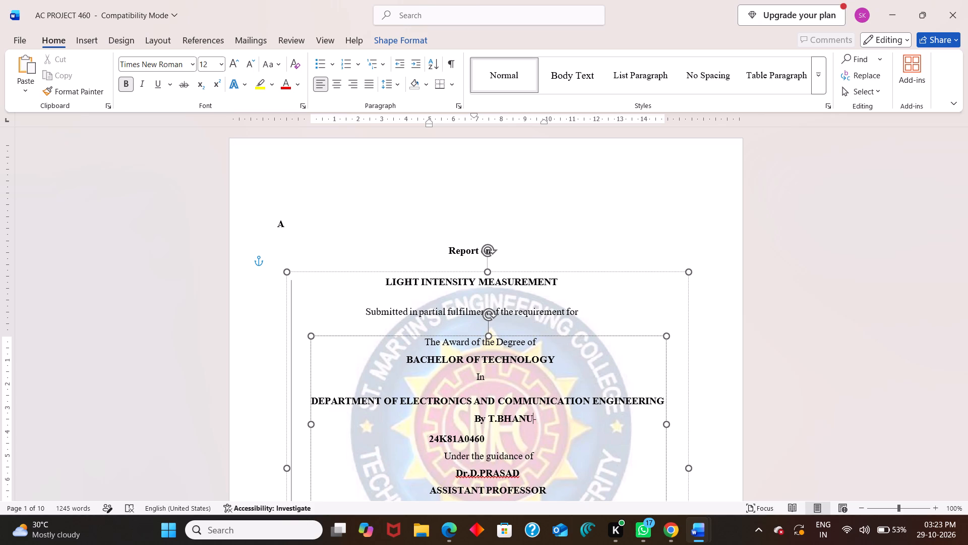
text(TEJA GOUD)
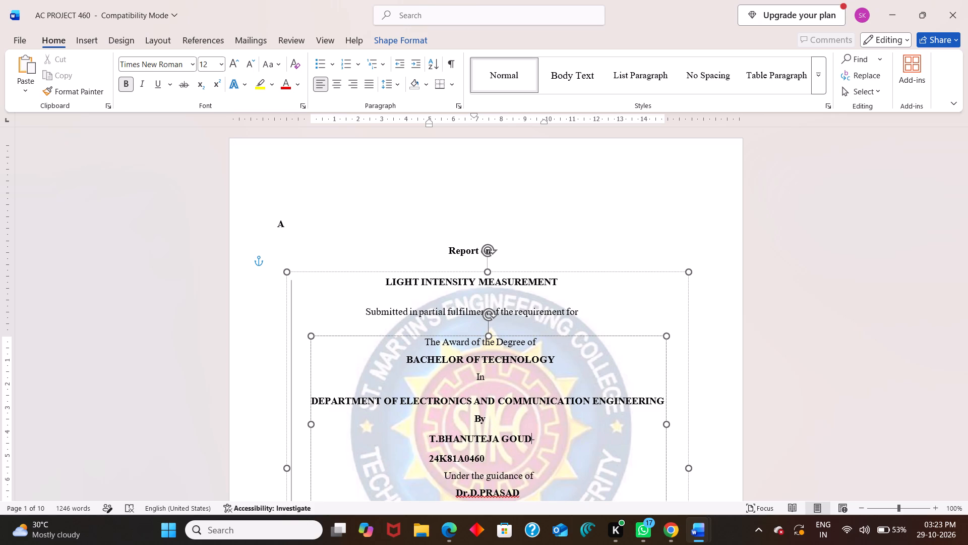
Remove the hyphen after the student's name on the cover page, retype the surname's ending, and add spaces before the roll number.
click(431, 457)
key(BackSpace)
key(BackSpace)
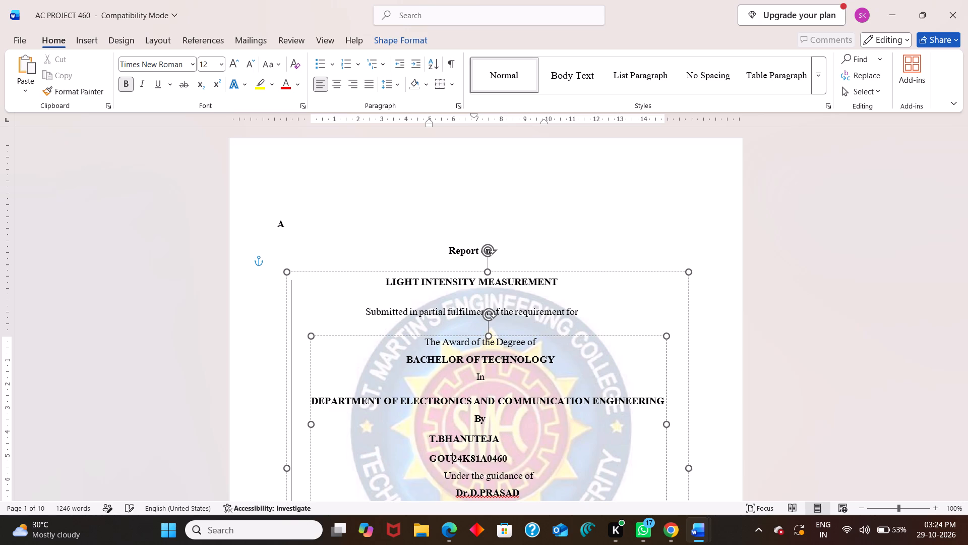
key(BackSpace)
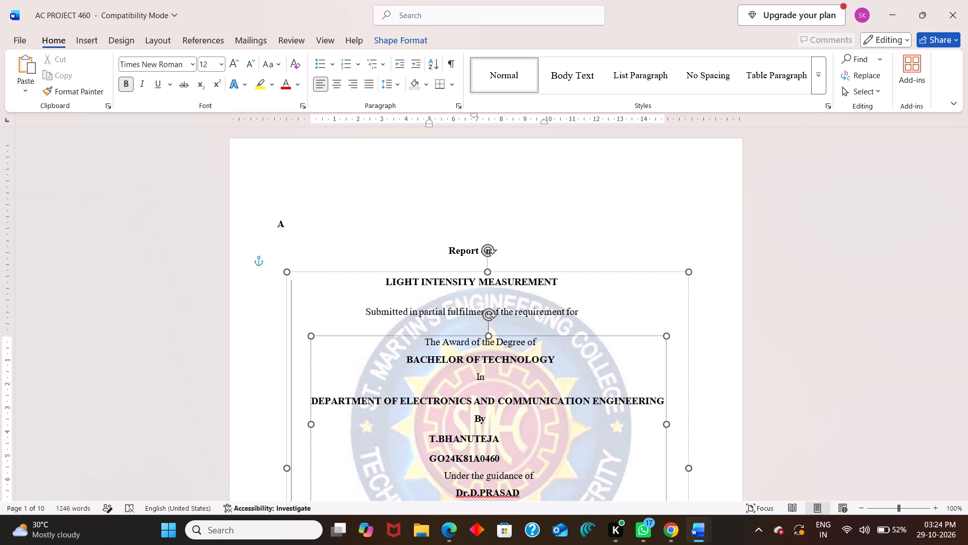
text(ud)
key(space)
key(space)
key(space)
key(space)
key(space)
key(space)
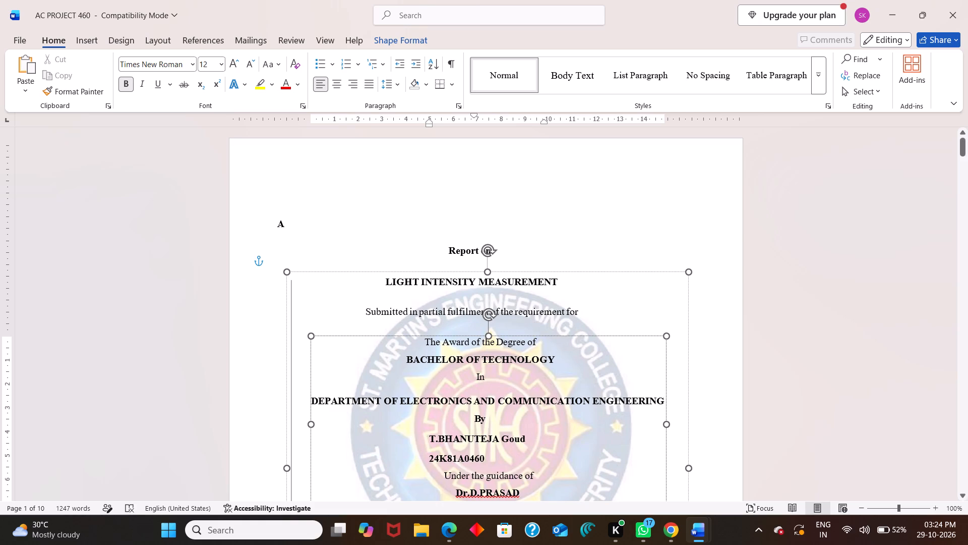
Retype the lowercase letters of the student's surname on the cover page in capitals.
click(532, 437)
click(526, 436)
key(BackSpace)
key(BackSpace)
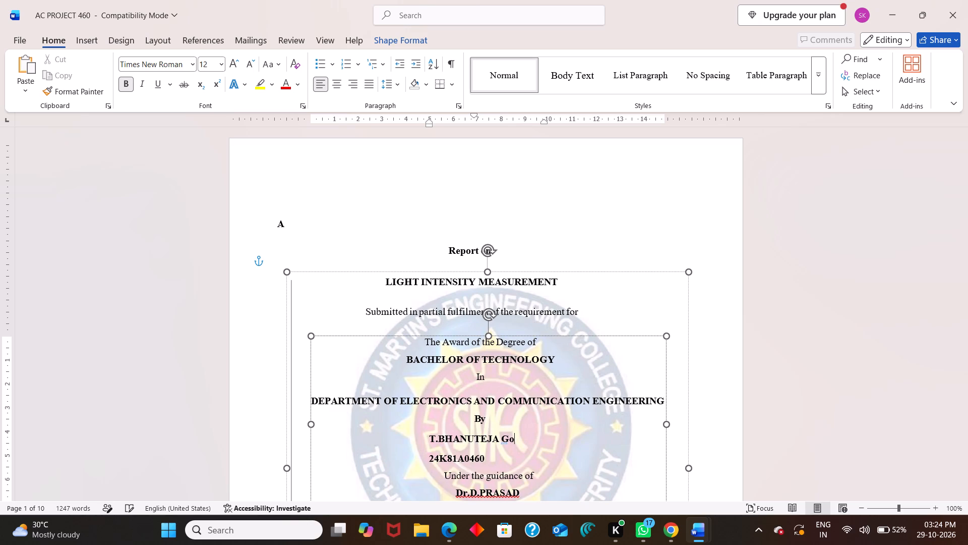
key(BackSpace)
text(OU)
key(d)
Try to shift the roll number on the cover page further along its line by adding spaces before it.
click(488, 458)
click(427, 463)
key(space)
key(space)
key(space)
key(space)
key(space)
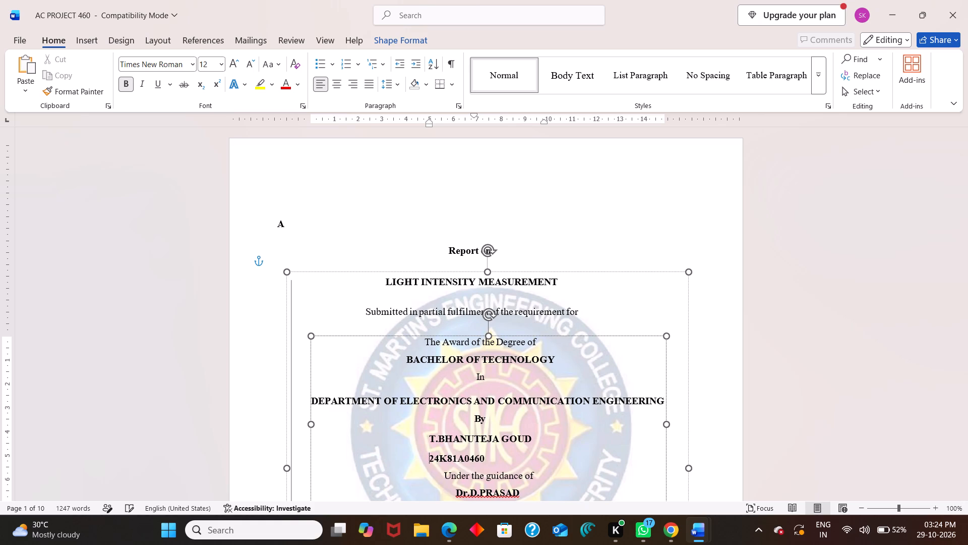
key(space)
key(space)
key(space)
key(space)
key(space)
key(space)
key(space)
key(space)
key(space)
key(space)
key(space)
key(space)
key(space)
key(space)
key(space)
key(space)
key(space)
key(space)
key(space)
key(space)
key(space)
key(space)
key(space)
Delete the word "By" above the student's name on the cover page and move the name up onto its line.
click(554, 436)
click(426, 440)
key(BackSpace)
key(BackSpace)
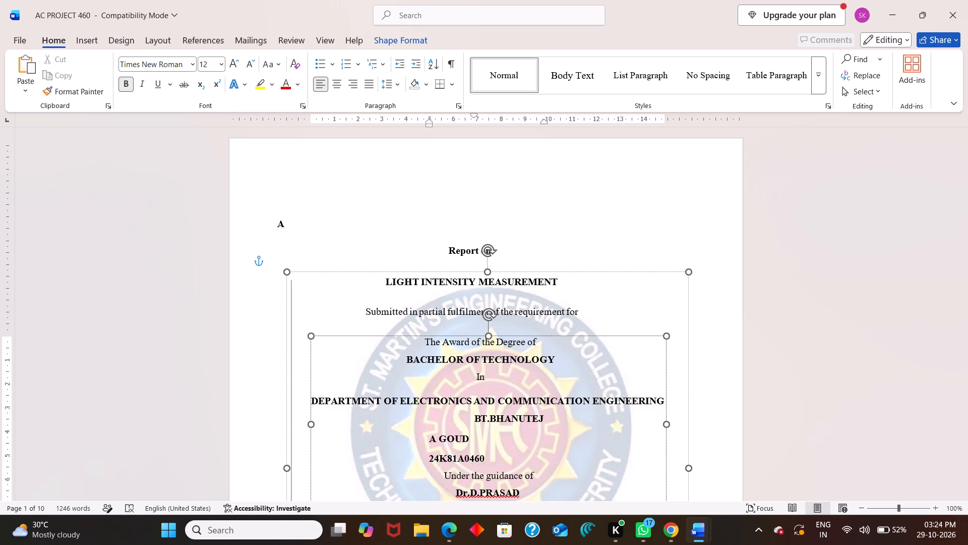
key(Return)
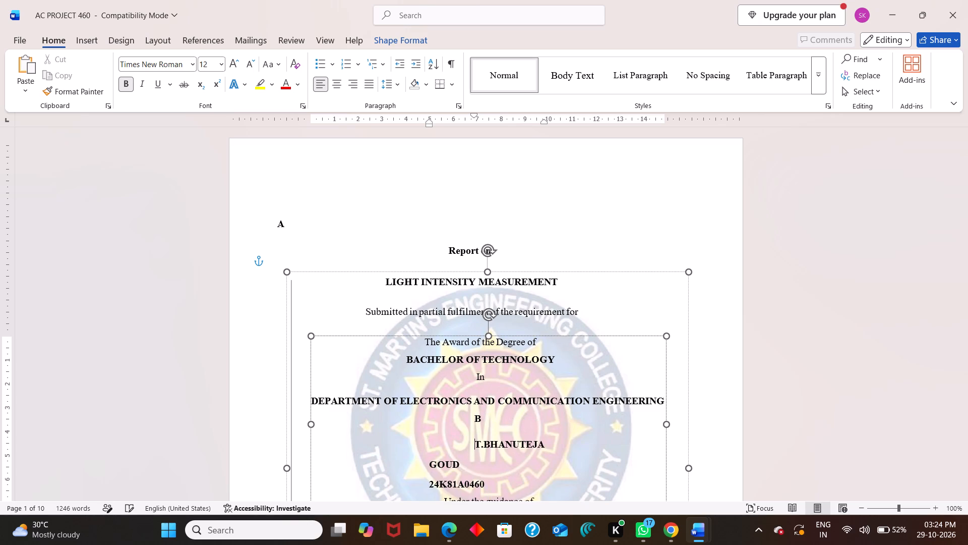
key(BackSpace)
key(BackSpace)
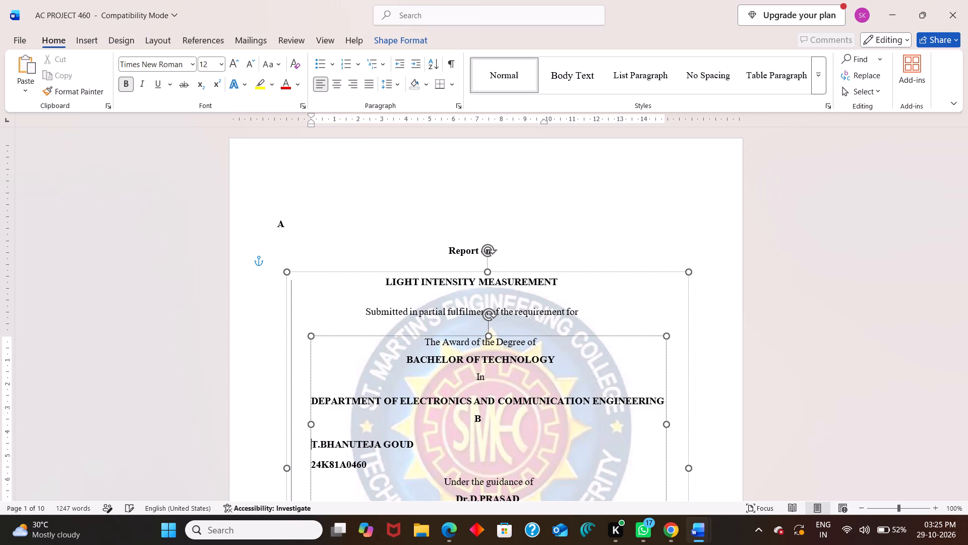
key(BackSpace)
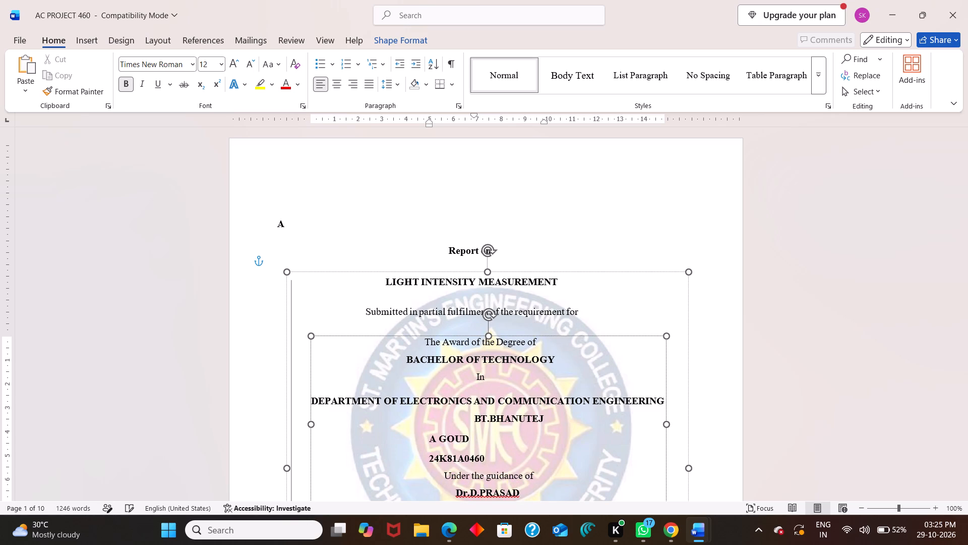
key(BackSpace)
key(BackSpace)
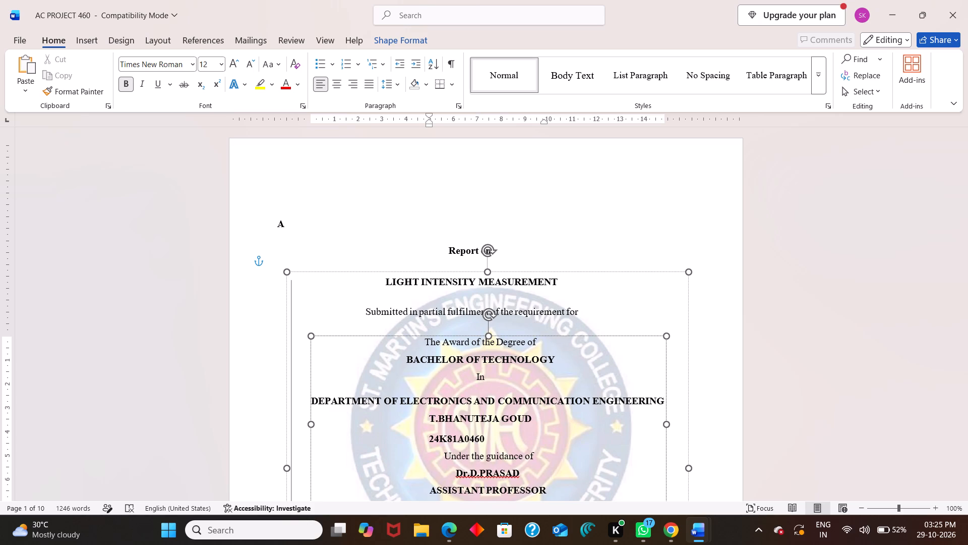
Change the last two digits of the student's roll number in the page 2 certificate to 60.
scroll(546, 432, down, 2)
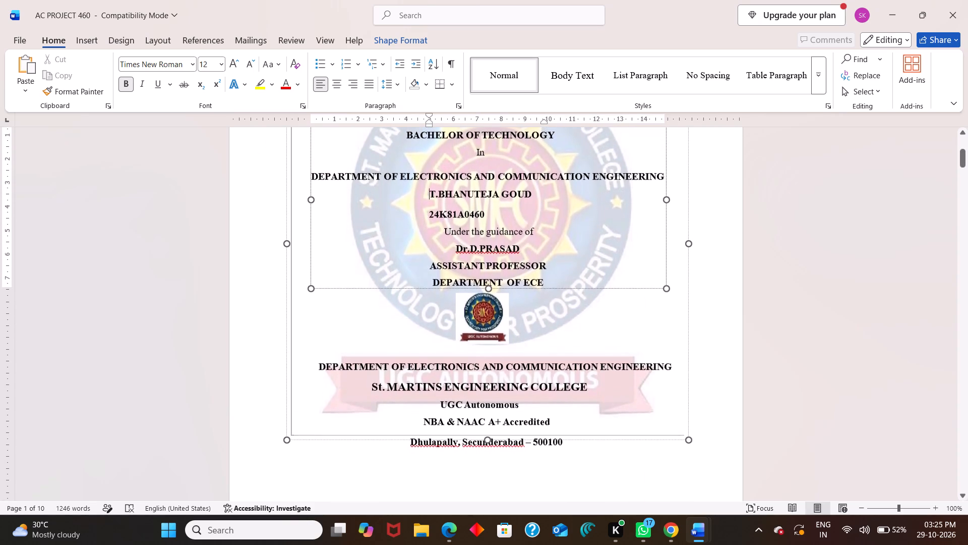
scroll(546, 432, down, 1)
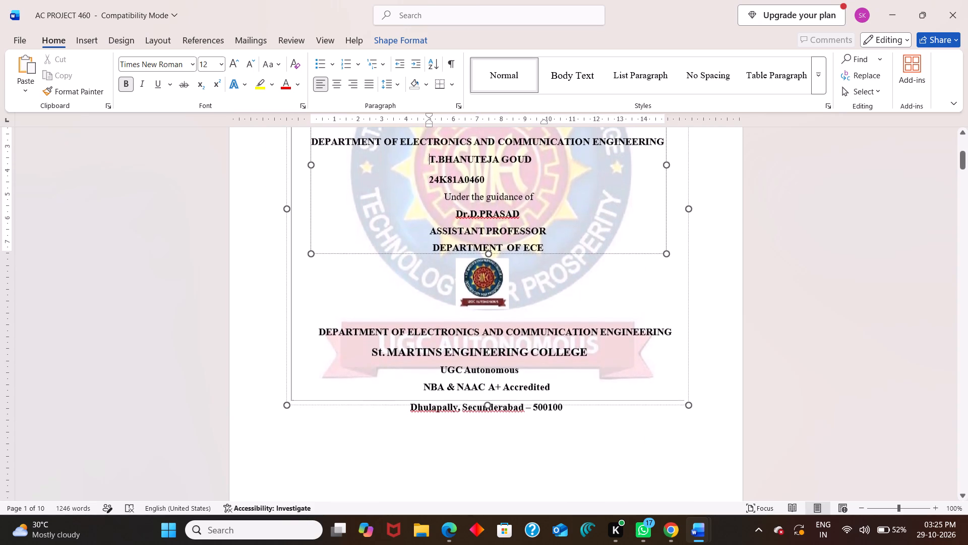
scroll(546, 432, down, 7)
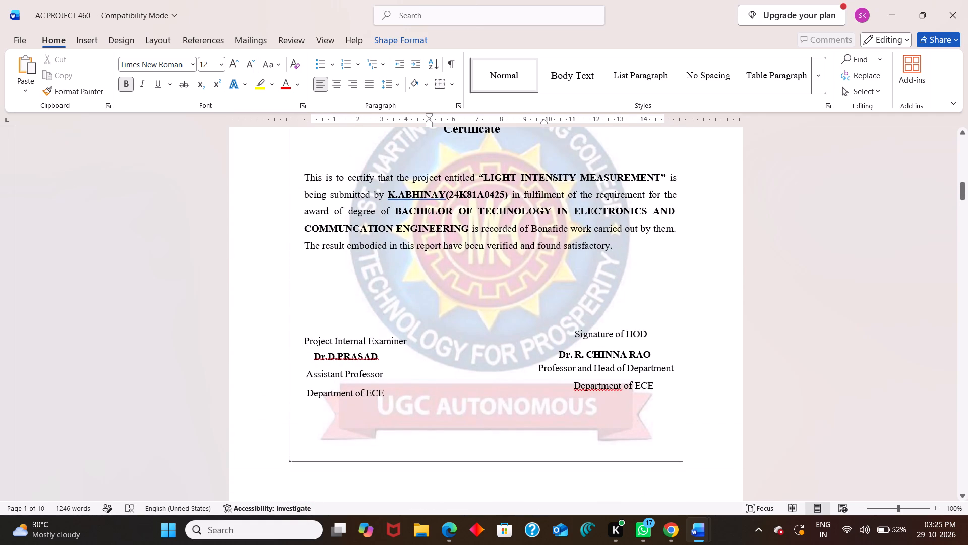
click(502, 192)
key(BackSpace)
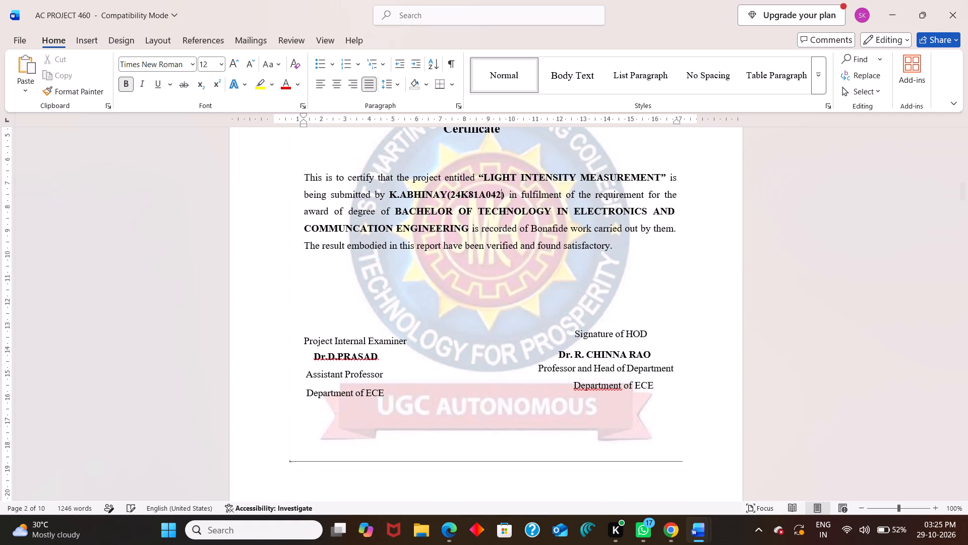
key(BackSpace)
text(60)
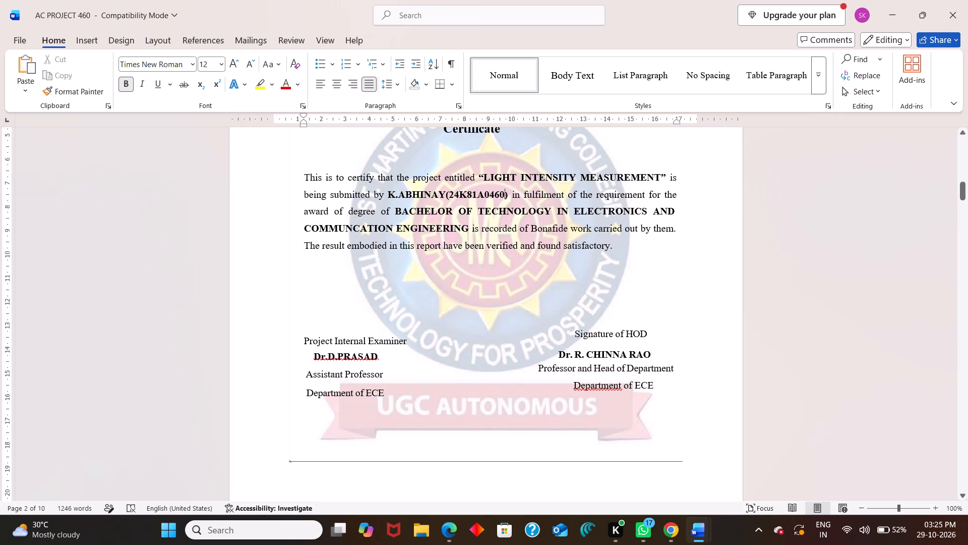
Replace the student name before the roll number in the certificate with the new student's initial and first name in capitals.
click(444, 191)
key(BackSpace)
key(BackSpace)
key(BackSpace)
key(BackSpace)
key(BackSpace)
key(BackSpace)
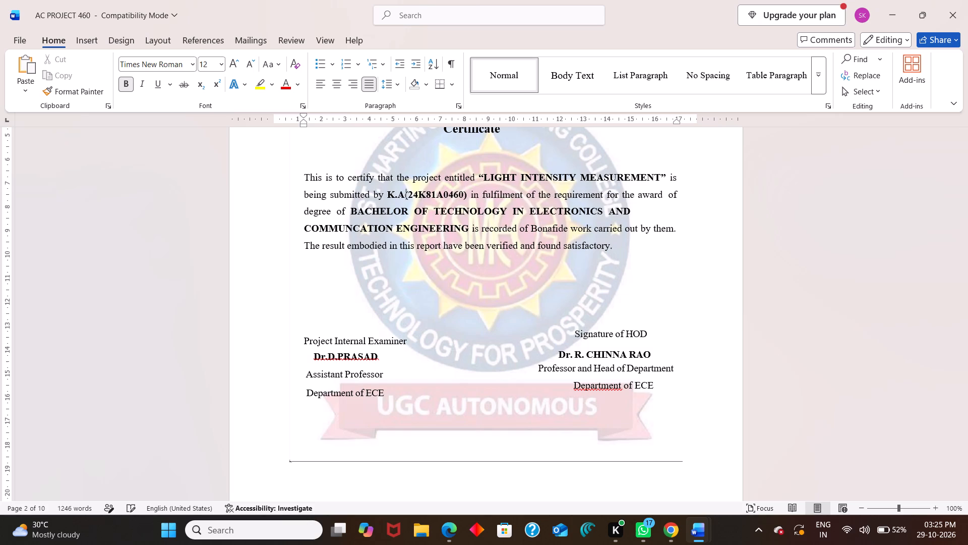
key(BackSpace)
key(BackSpace)
key(BackSpace)
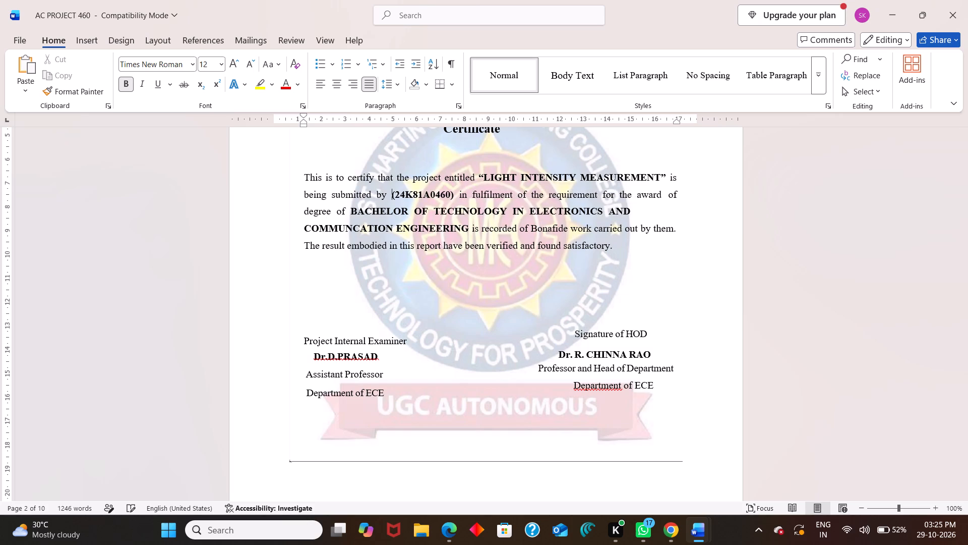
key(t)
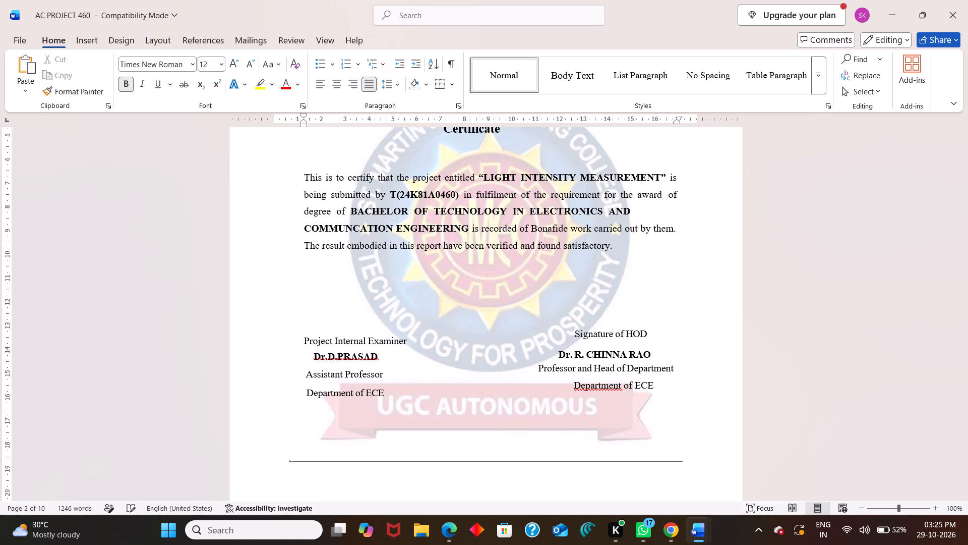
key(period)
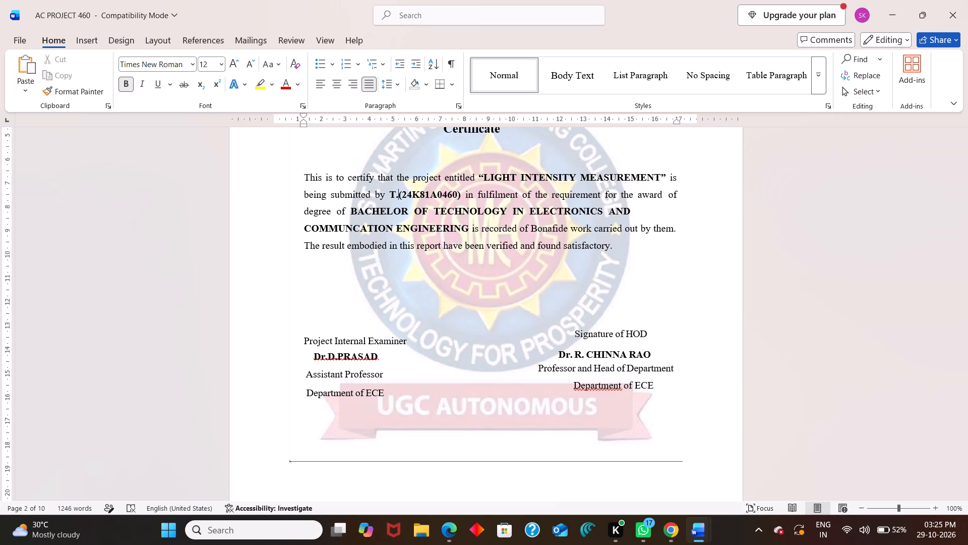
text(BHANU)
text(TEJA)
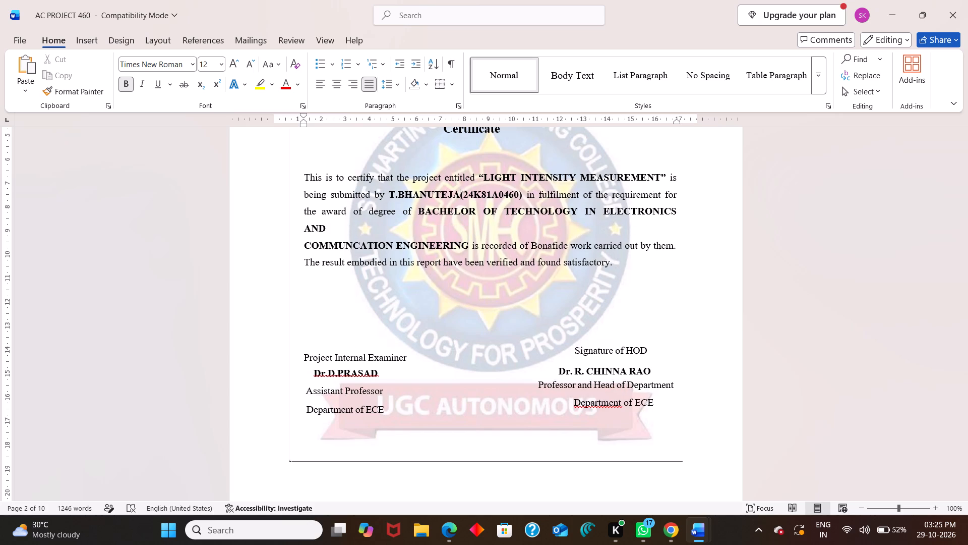
Shorten the student's first name in the certificate by deleting its last four letters.
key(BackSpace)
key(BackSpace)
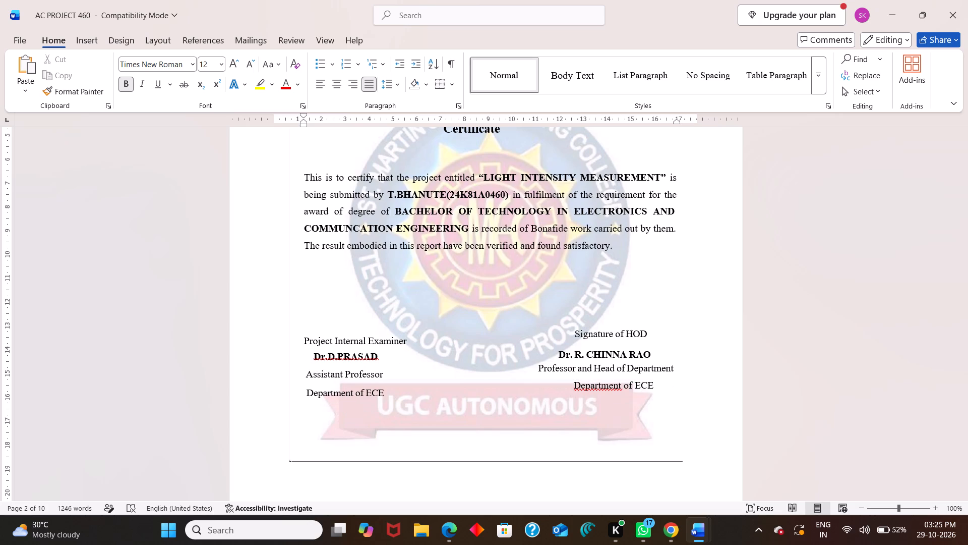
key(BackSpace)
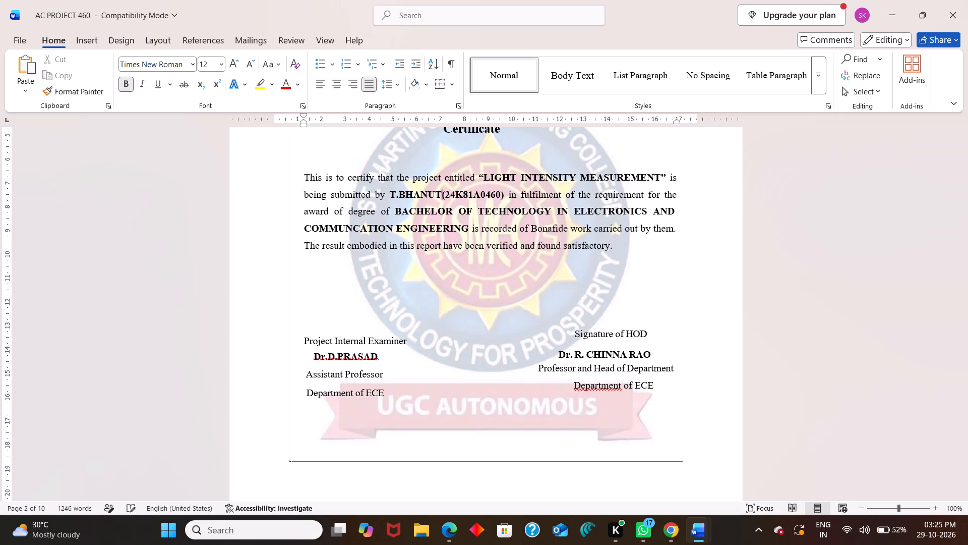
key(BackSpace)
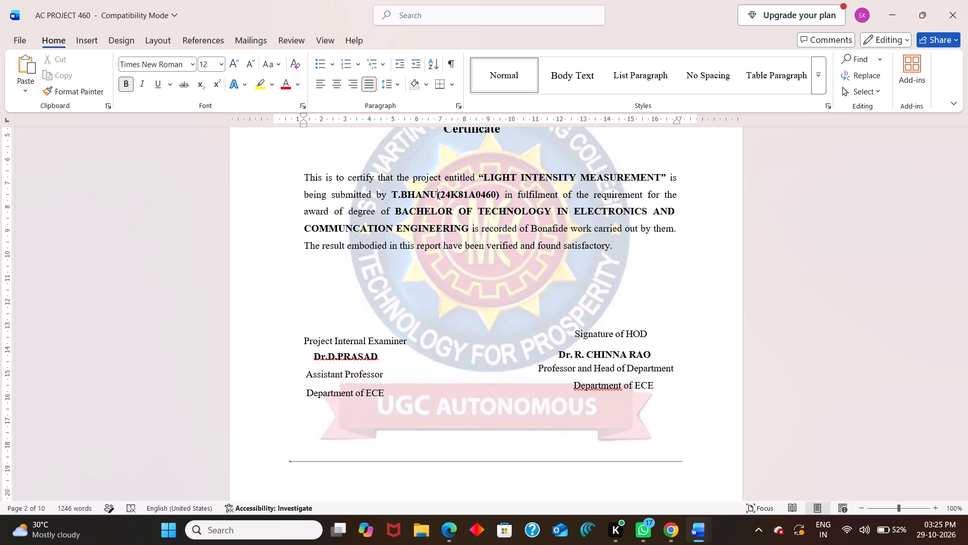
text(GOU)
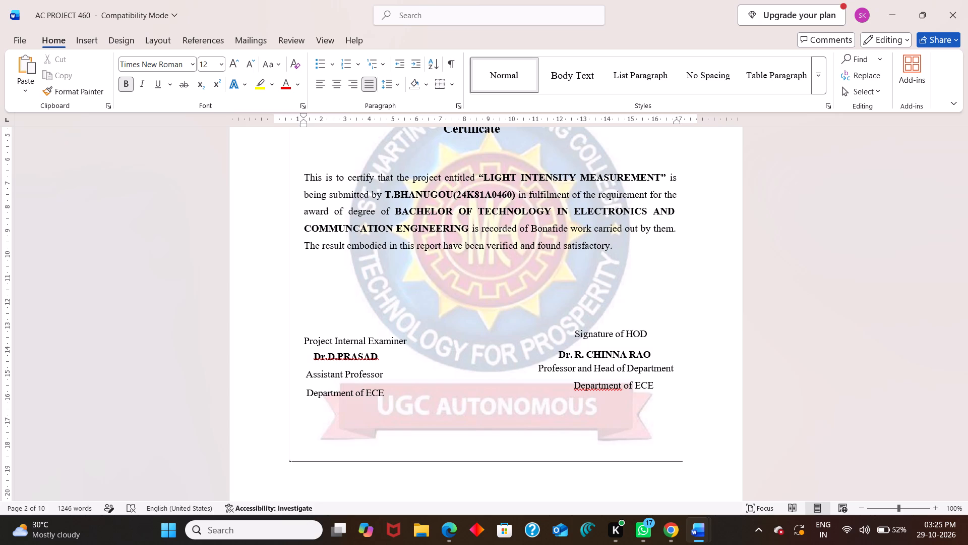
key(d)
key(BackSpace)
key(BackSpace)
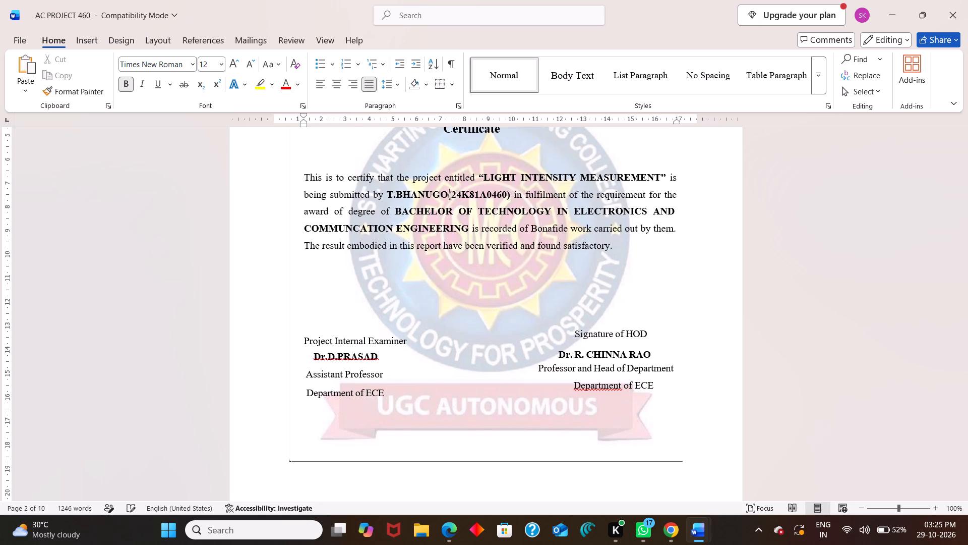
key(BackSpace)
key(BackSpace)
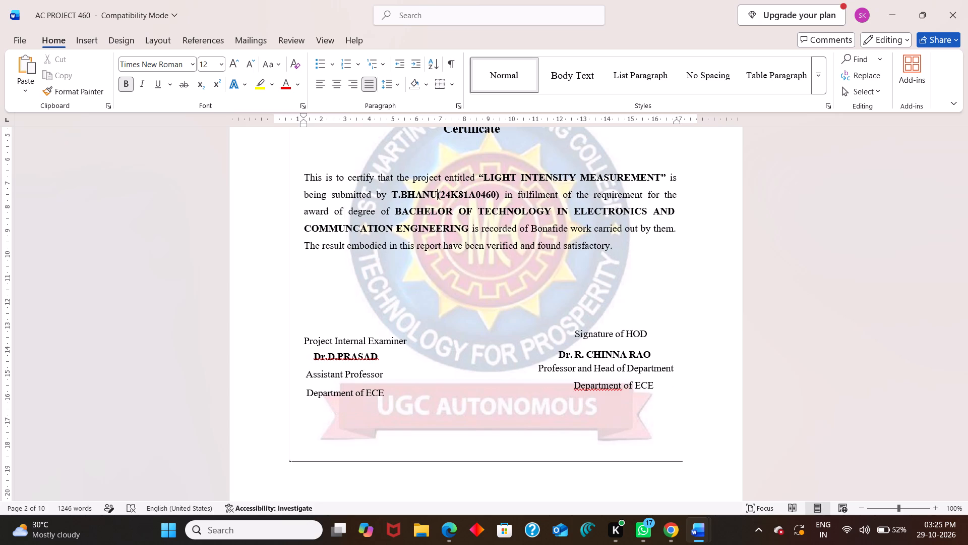
Complete the student's first name in the certificate by adding its last four letters in capitals before the roll number.
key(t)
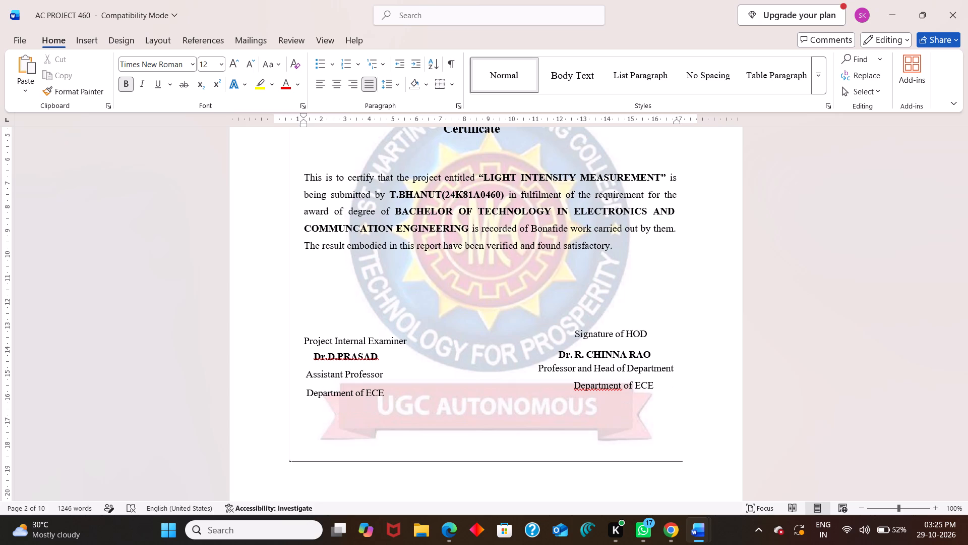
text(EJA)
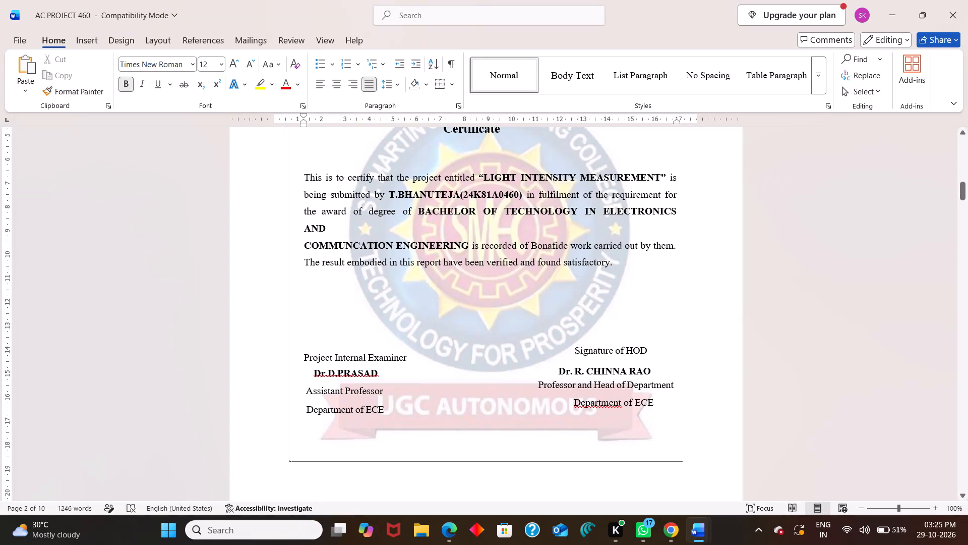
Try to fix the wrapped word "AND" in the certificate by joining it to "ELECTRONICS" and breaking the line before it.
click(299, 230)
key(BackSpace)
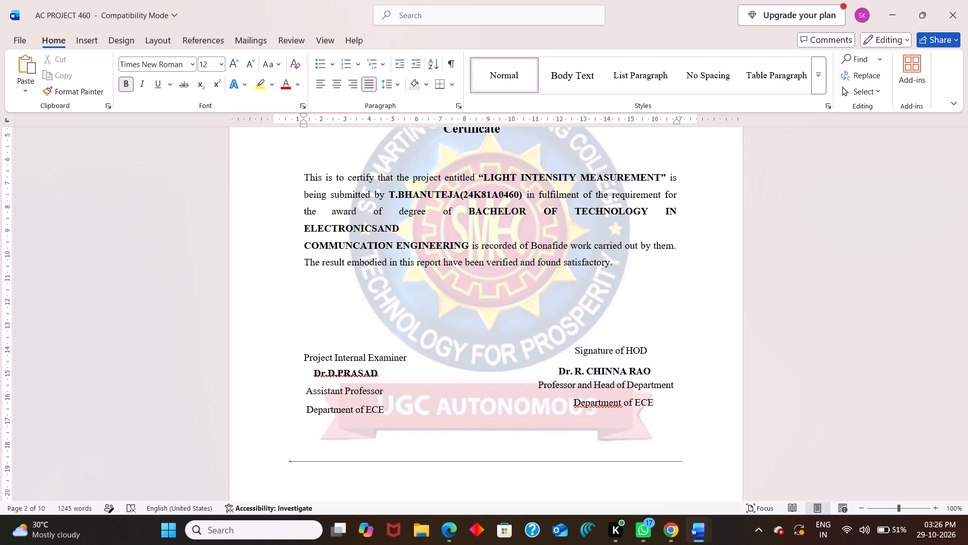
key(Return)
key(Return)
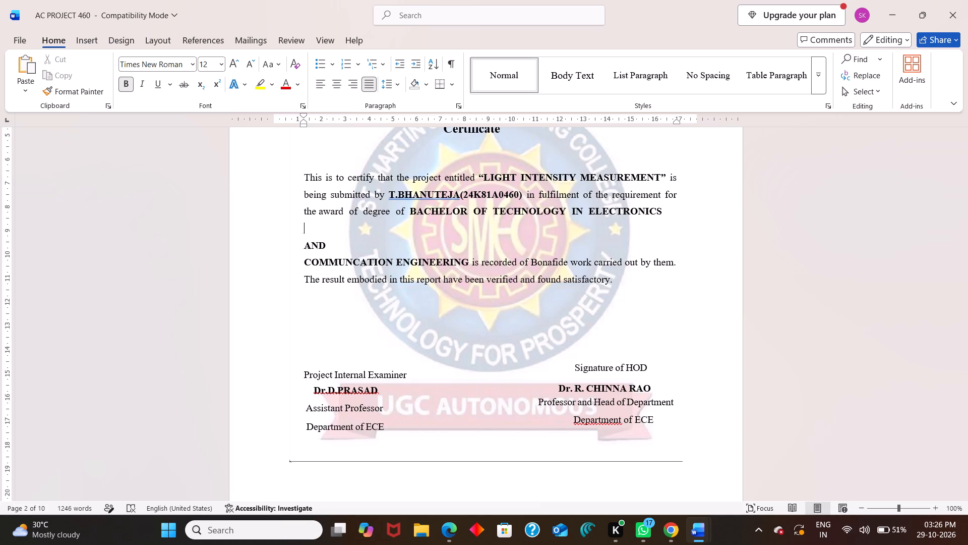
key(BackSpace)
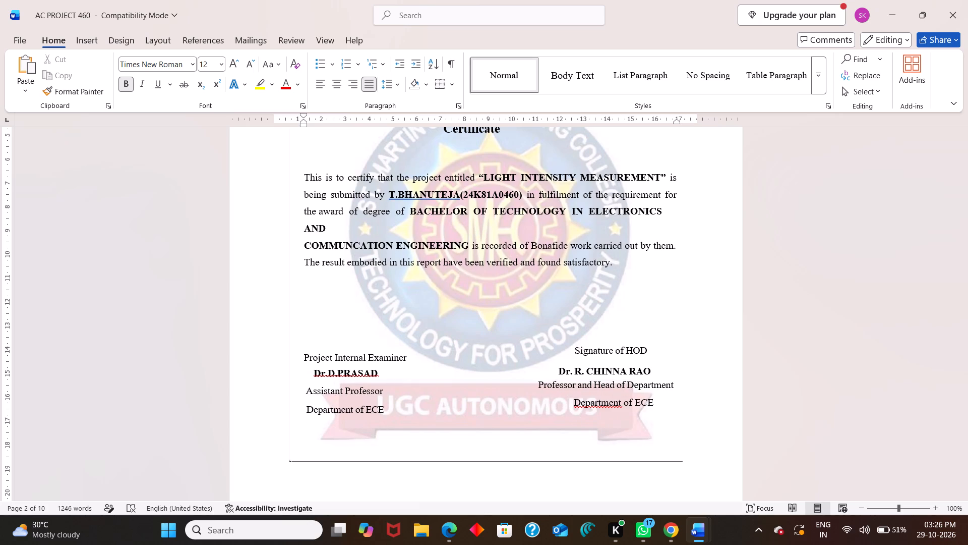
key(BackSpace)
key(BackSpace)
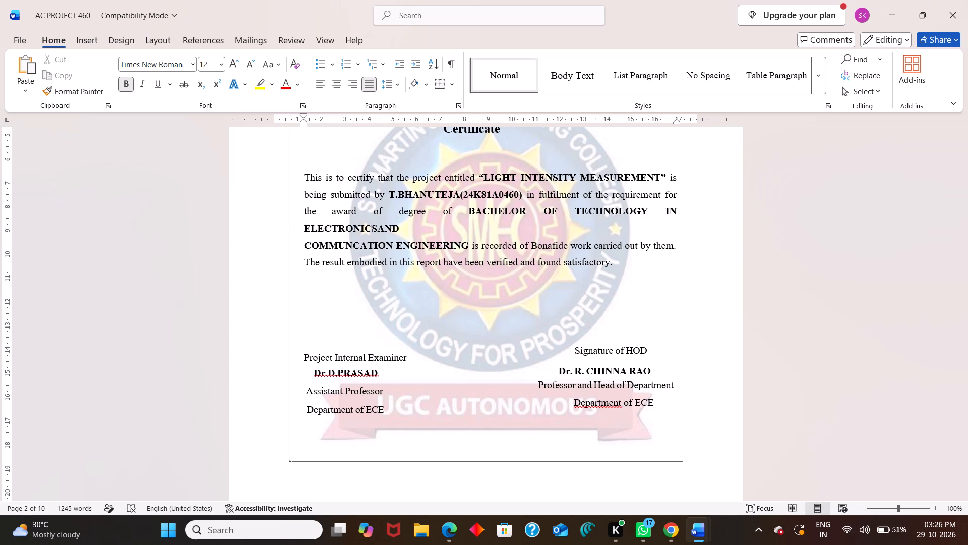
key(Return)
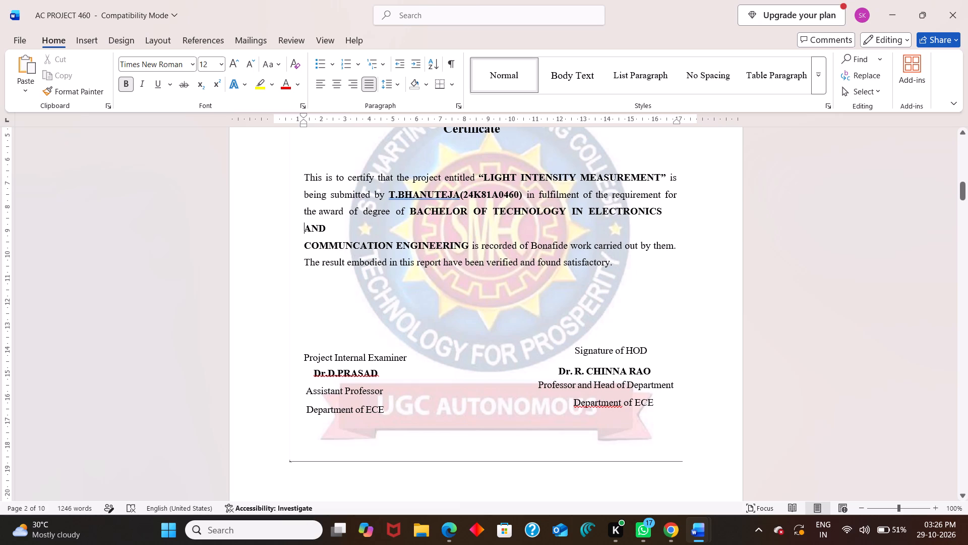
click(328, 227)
Insert a space between the student's name and the bracketed roll number in the certificate.
click(457, 193)
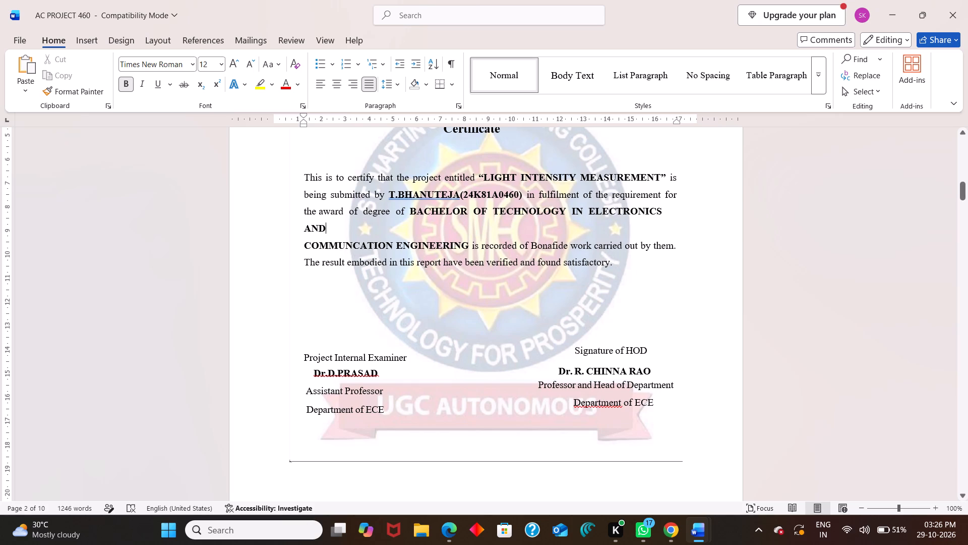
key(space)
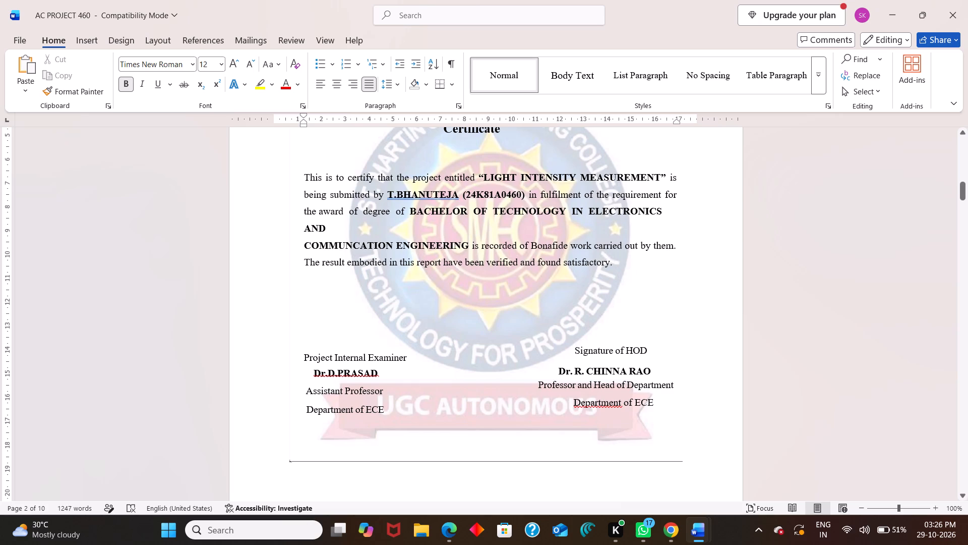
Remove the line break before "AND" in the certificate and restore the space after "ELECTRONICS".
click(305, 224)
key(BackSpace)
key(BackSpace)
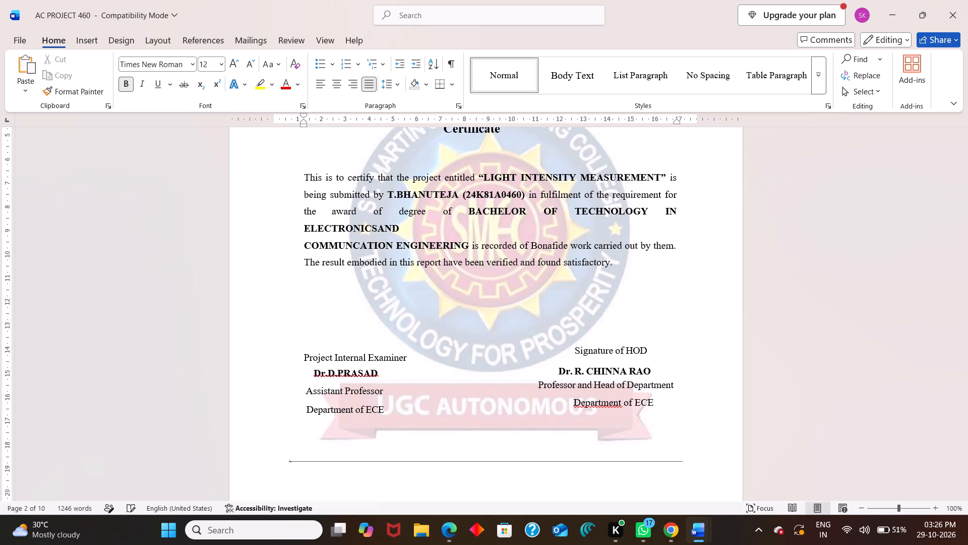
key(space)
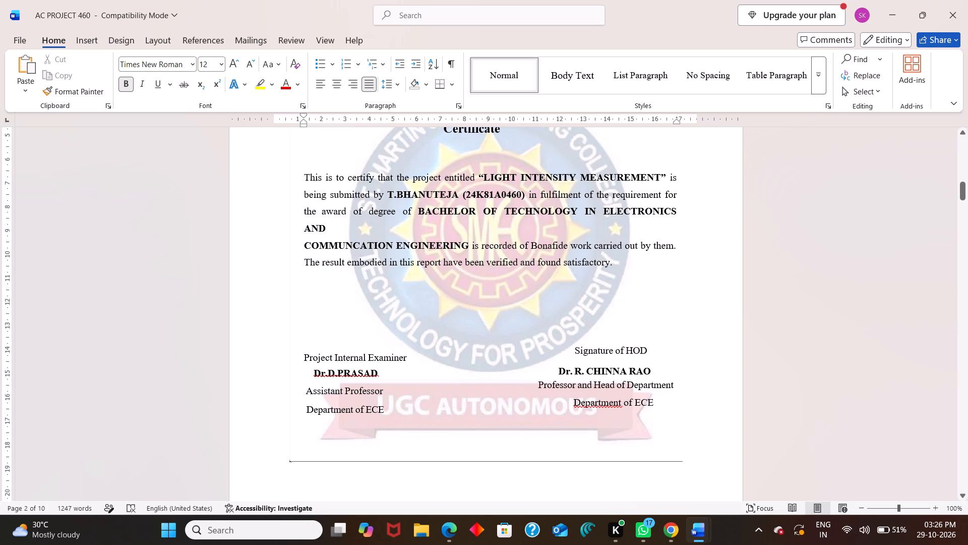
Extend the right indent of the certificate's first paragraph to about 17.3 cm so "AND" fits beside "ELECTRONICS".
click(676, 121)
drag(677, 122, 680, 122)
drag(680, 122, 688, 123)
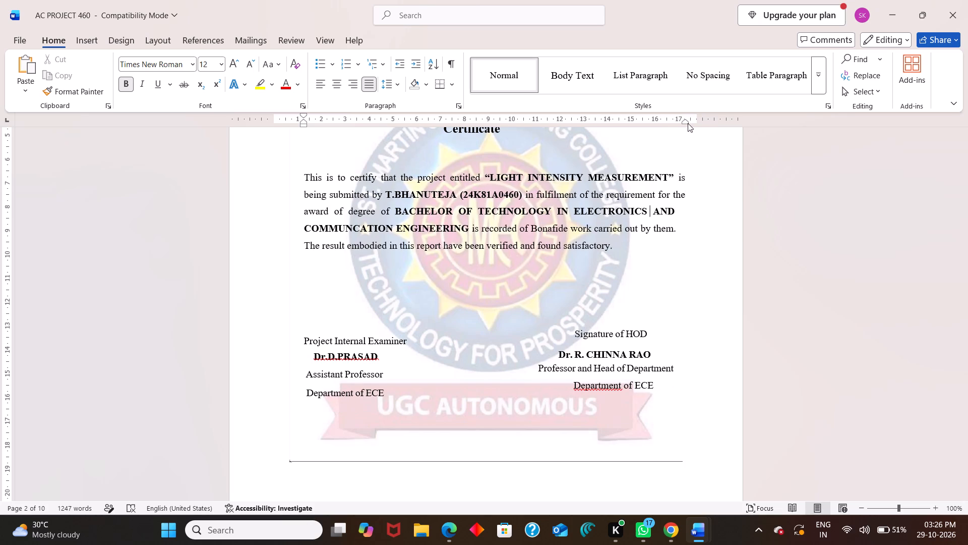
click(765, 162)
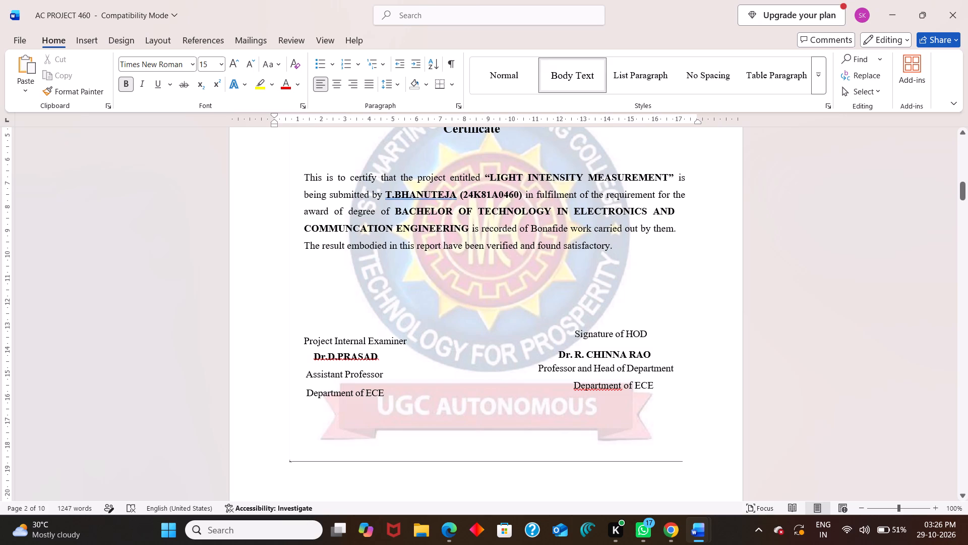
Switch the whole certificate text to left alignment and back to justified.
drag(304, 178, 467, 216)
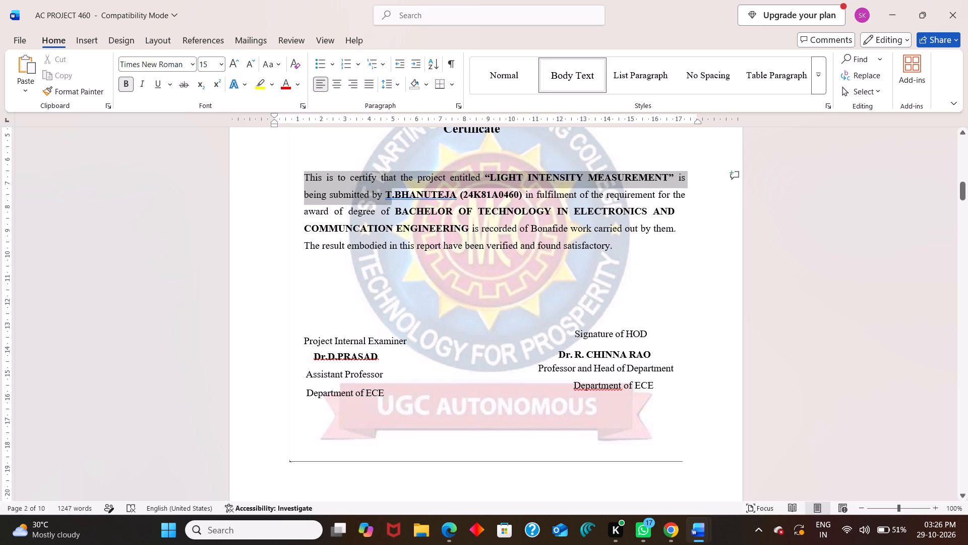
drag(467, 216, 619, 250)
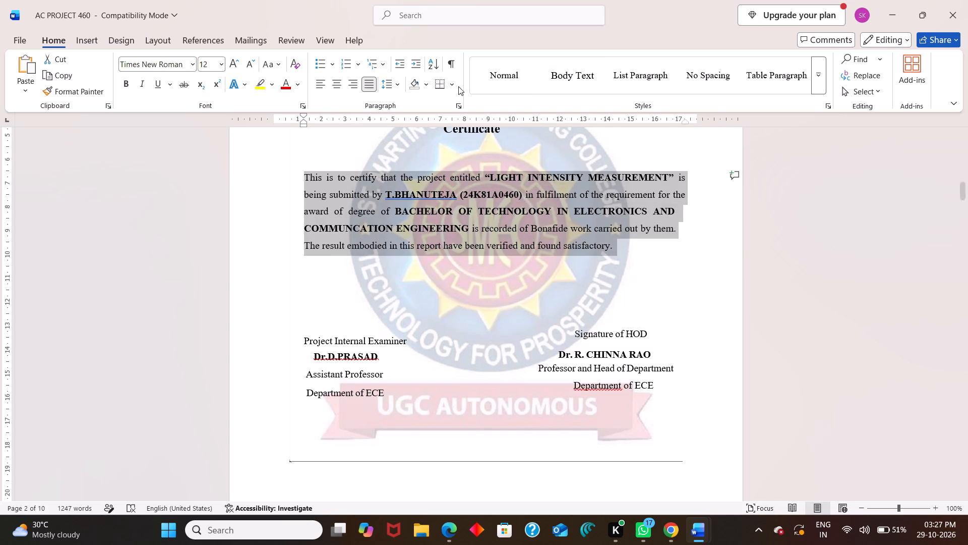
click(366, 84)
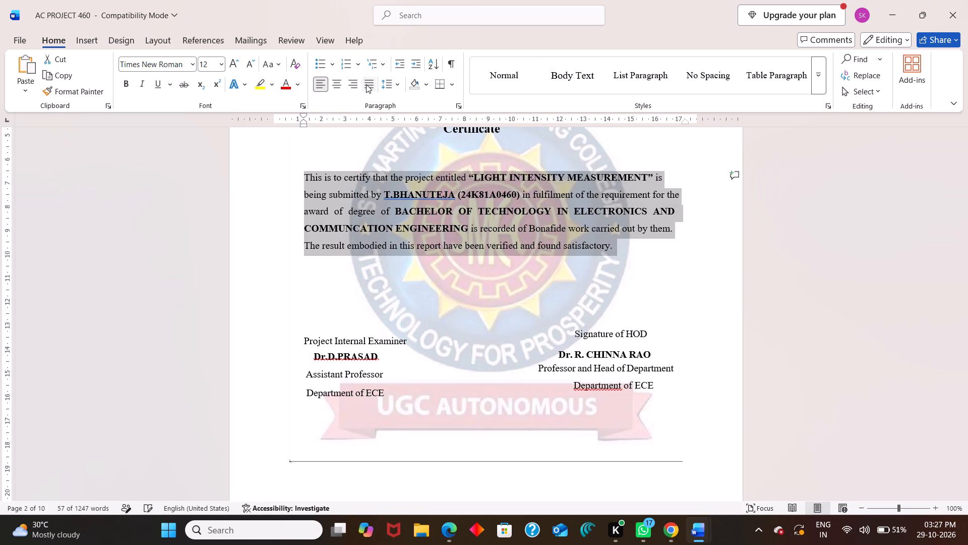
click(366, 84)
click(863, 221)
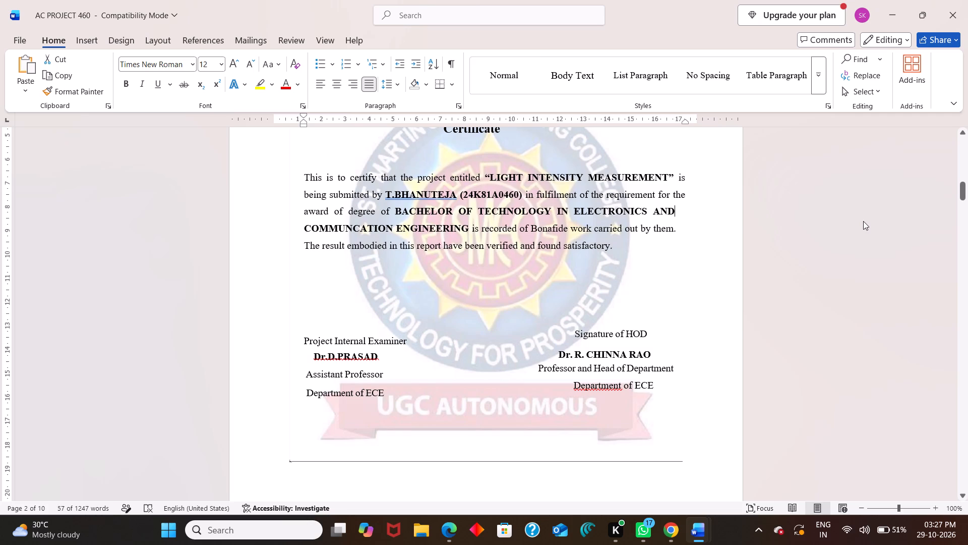
Extend the right indent of the certificate's first paragraph out to the page's right margin.
click(677, 209)
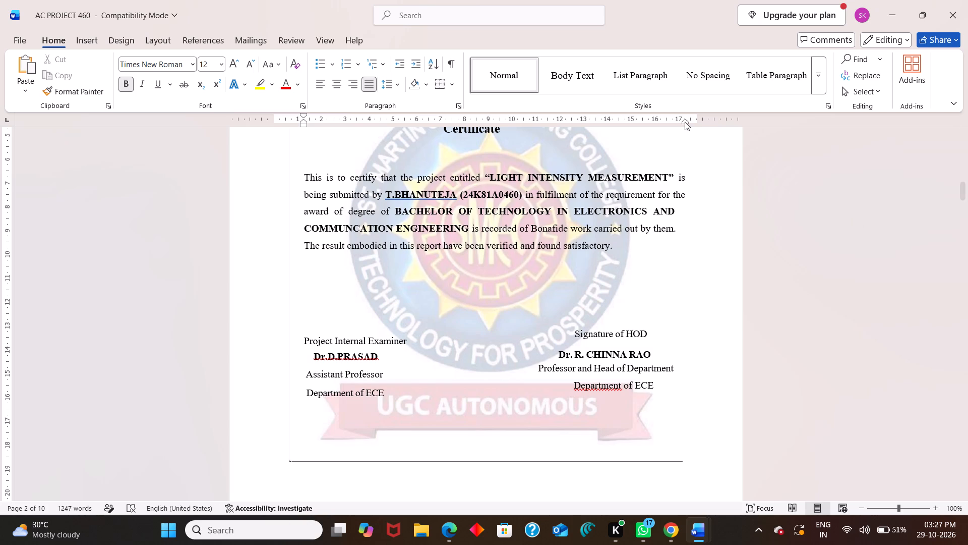
drag(685, 122, 692, 121)
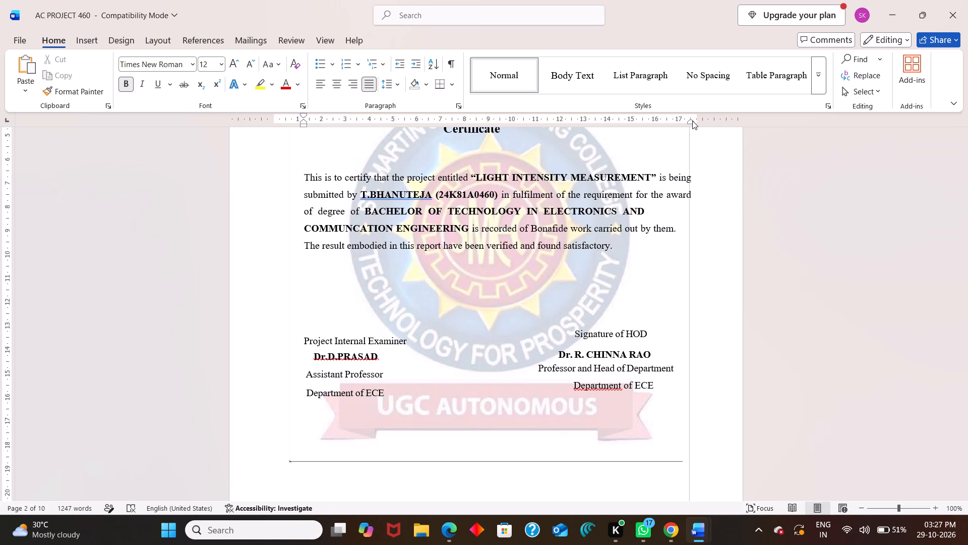
drag(692, 121, 698, 121)
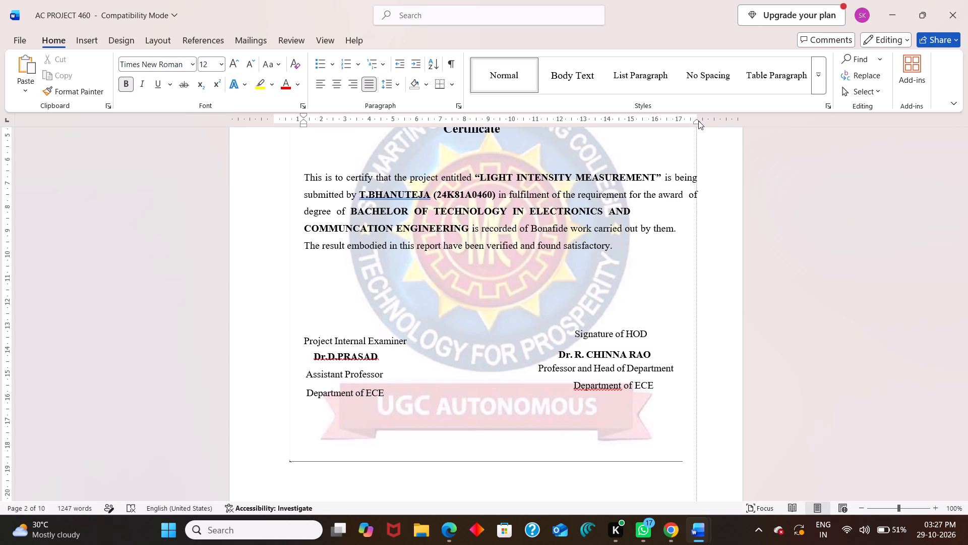
drag(698, 121, 698, 120)
Reduce the left and first-line indents of the certificate's first paragraph to about 0.75 cm.
drag(302, 121, 293, 120)
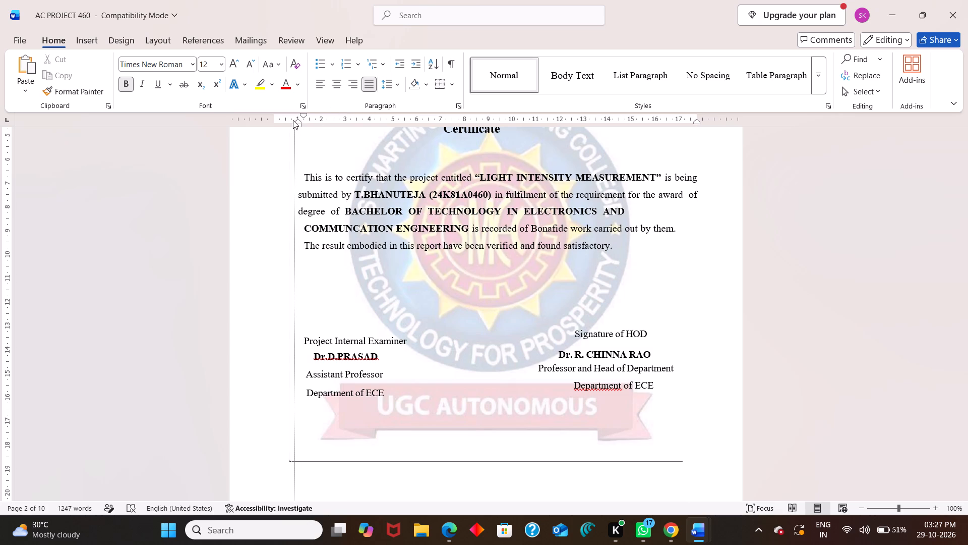
drag(293, 120, 292, 120)
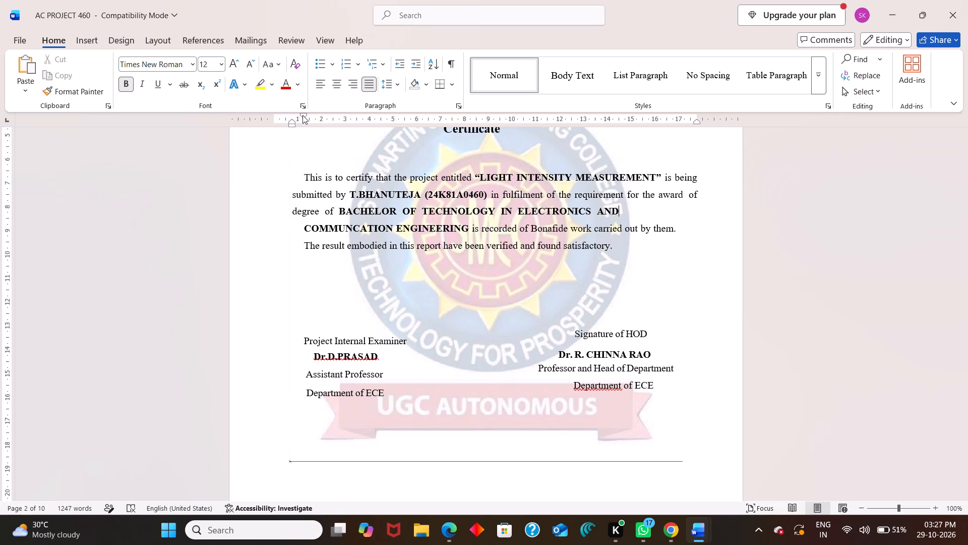
drag(302, 115, 292, 115)
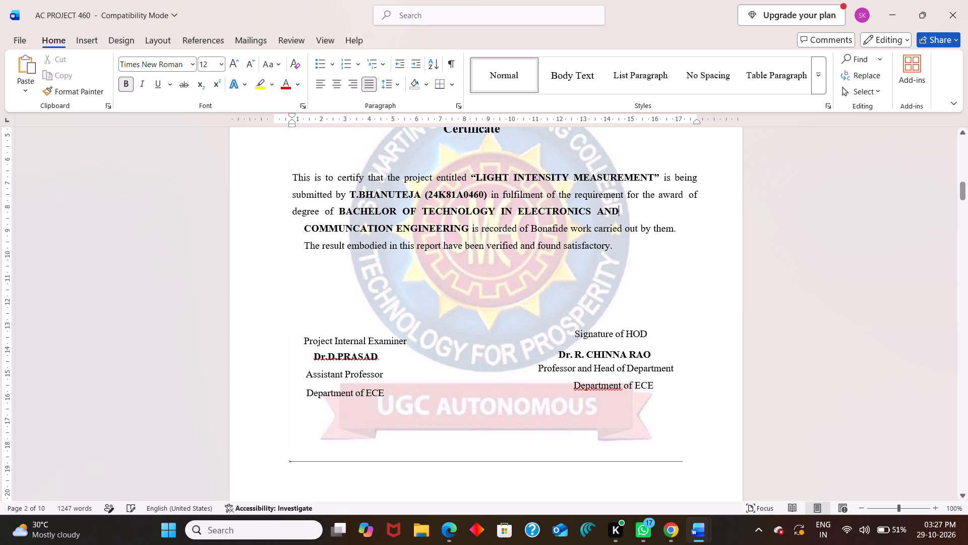
Reduce the left indent of the "COMMUNCATION ENGINEERING" paragraph to about 0.75 cm, in line with the paragraph above.
click(300, 229)
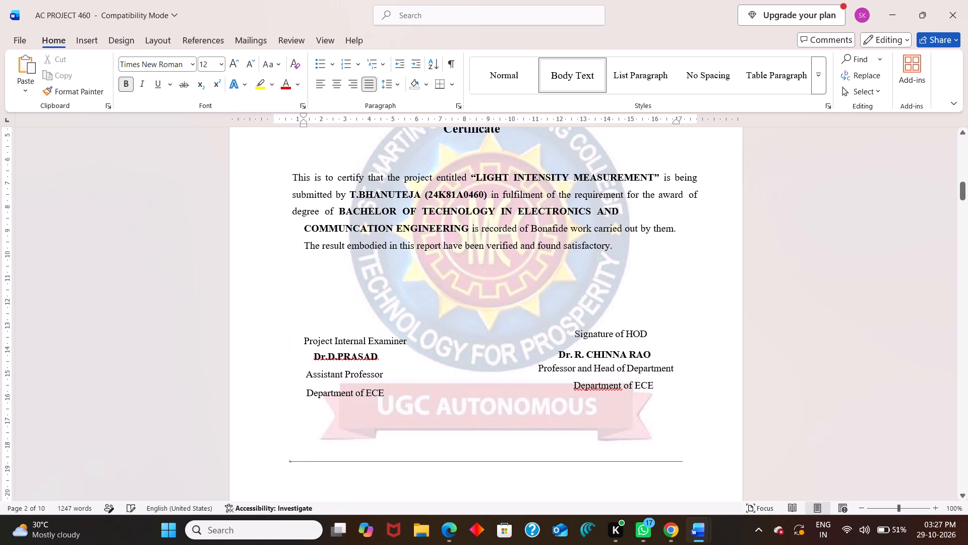
drag(302, 125, 294, 125)
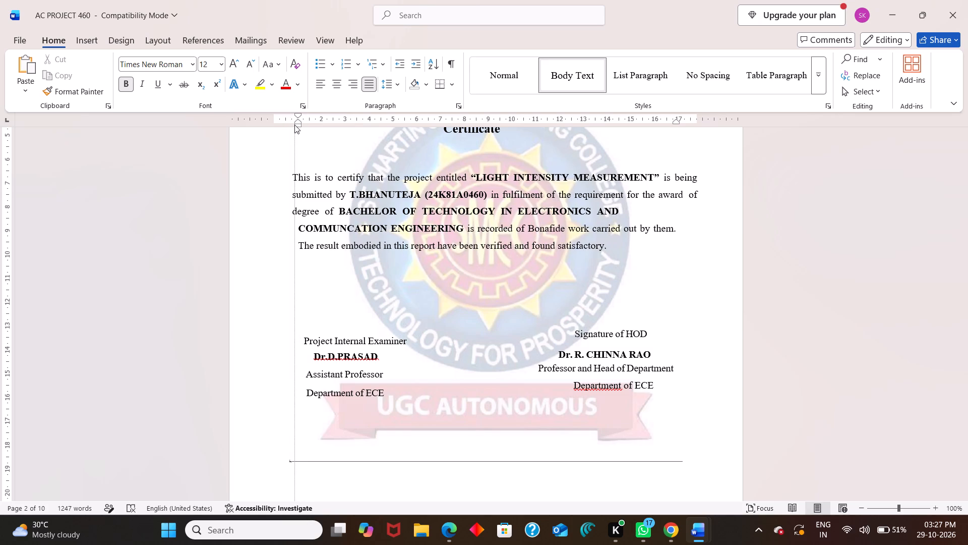
drag(294, 125, 293, 125)
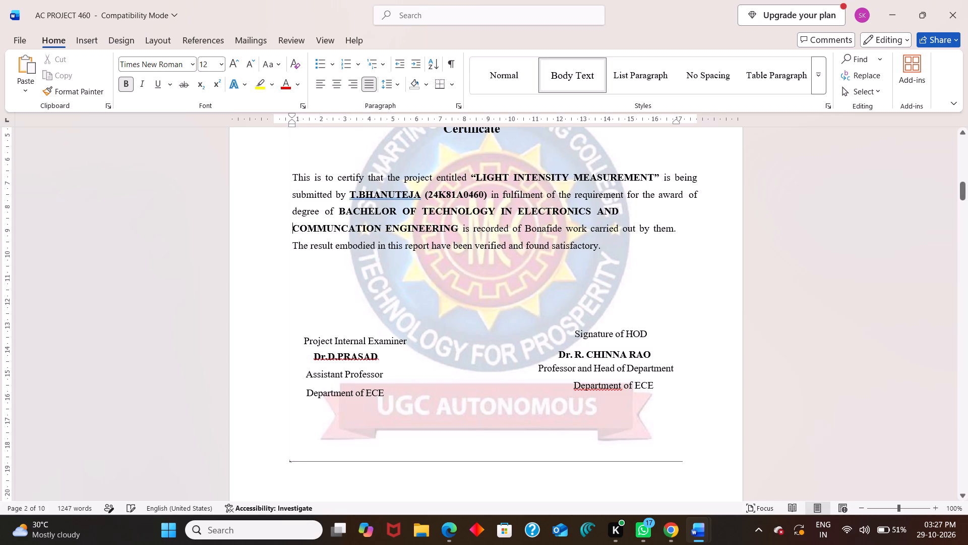
Join the "COMMUNCATION ENGINEERING" paragraph to the end of the certificate's first paragraph, with a space after "AND".
key(BackSpace)
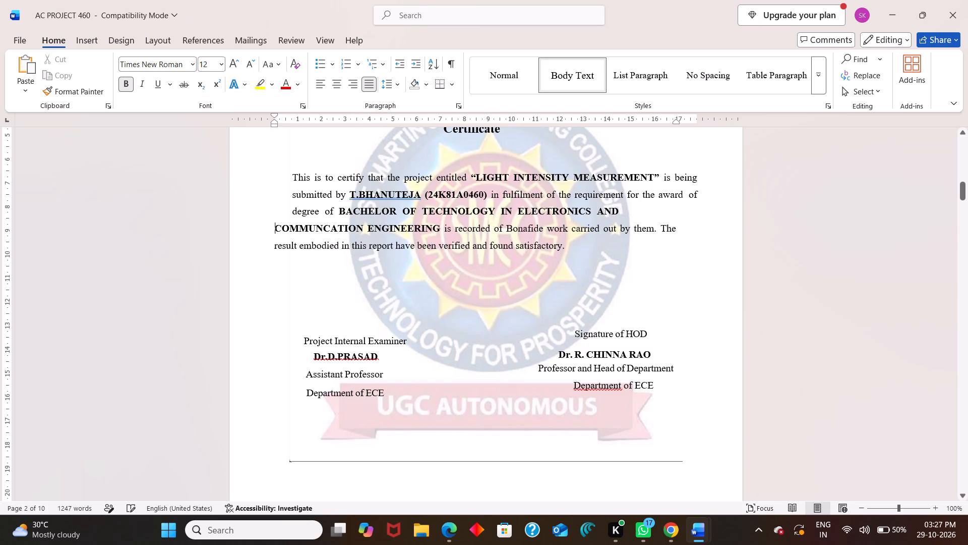
key(BackSpace)
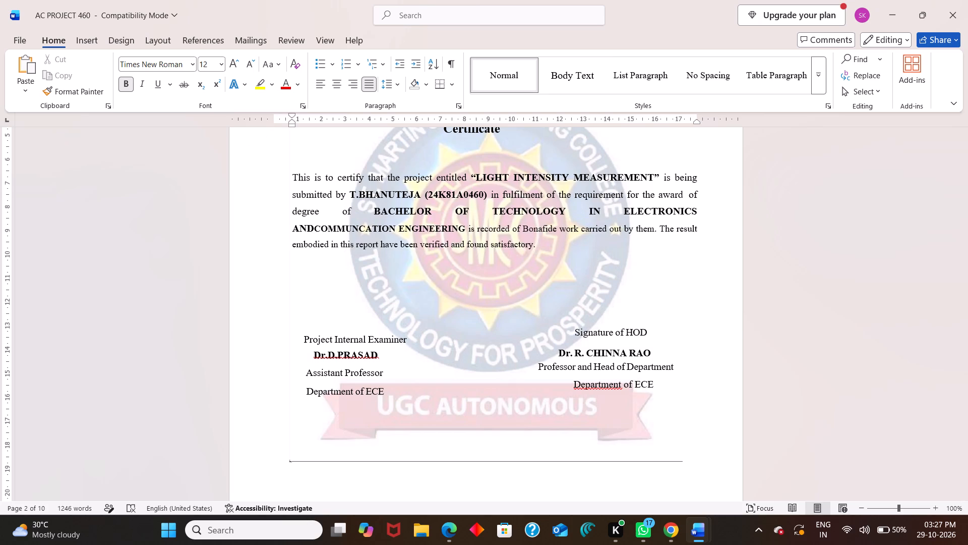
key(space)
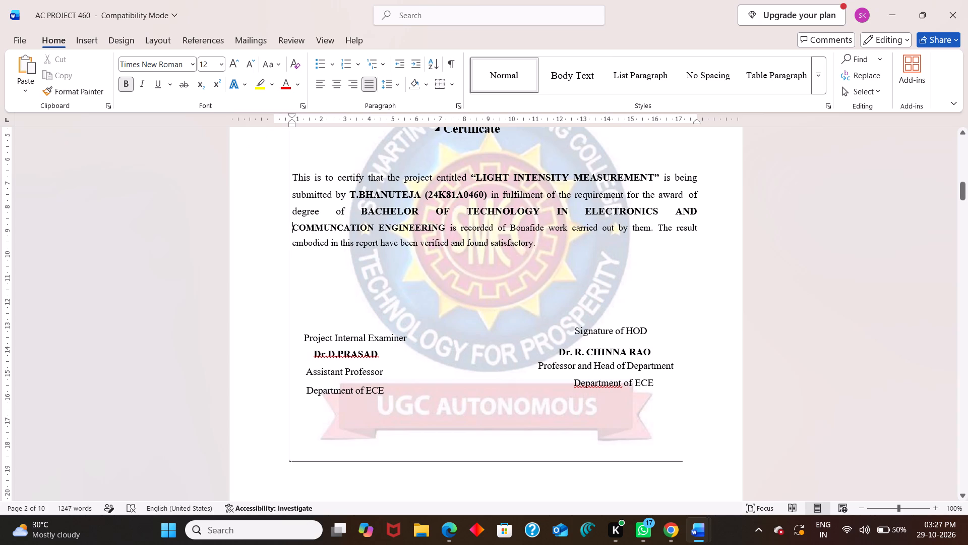
Extend the merged certificate paragraph's right indent to about 0.5 cm beyond the page's right margin.
drag(697, 122, 704, 122)
drag(704, 122, 705, 122)
drag(705, 122, 711, 123)
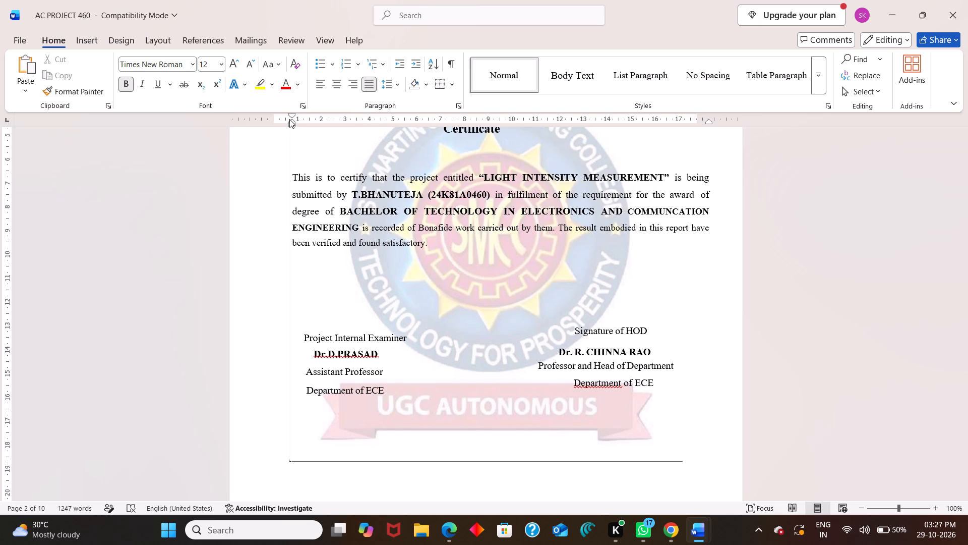
Move the merged certificate paragraph's left and first-line indents to about 0.25 cm outside the page's left margin.
drag(291, 121, 282, 120)
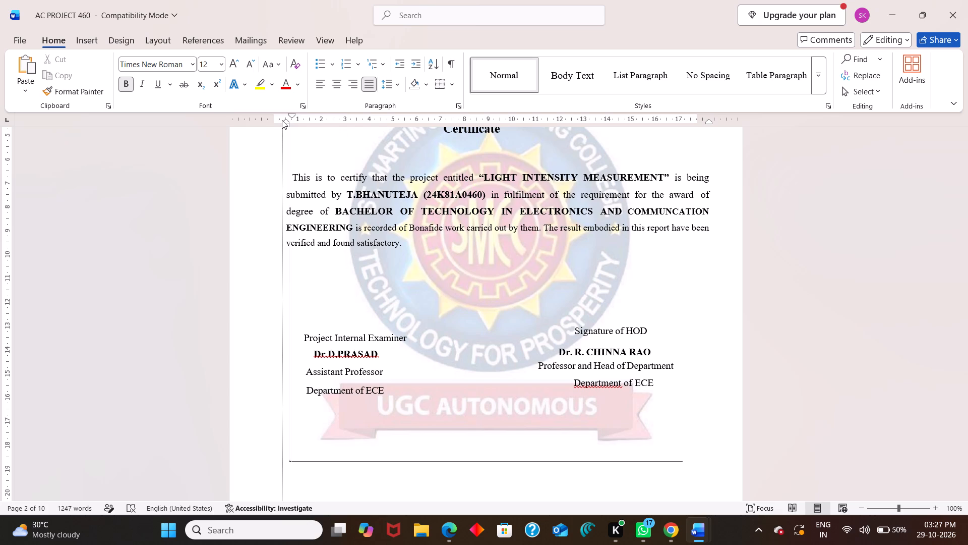
drag(282, 120, 276, 120)
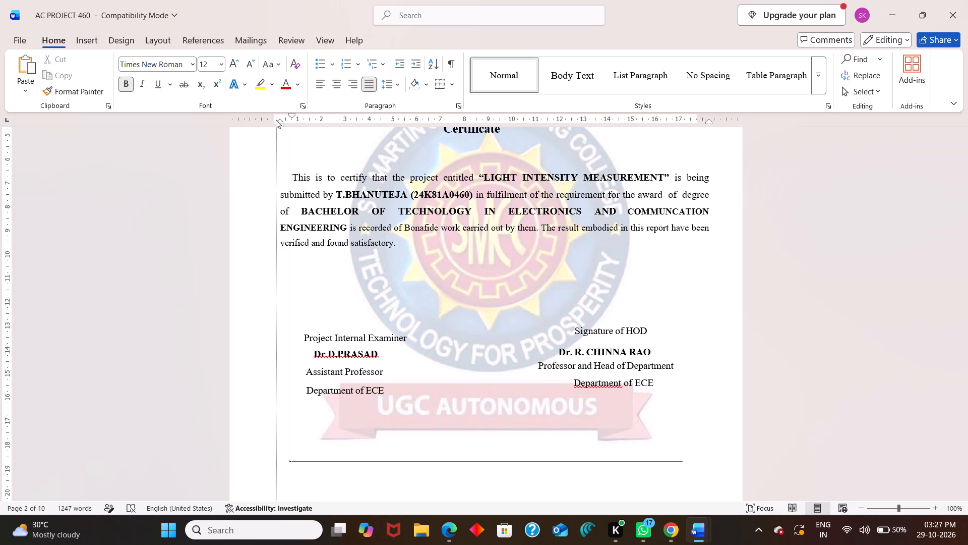
drag(276, 120, 270, 119)
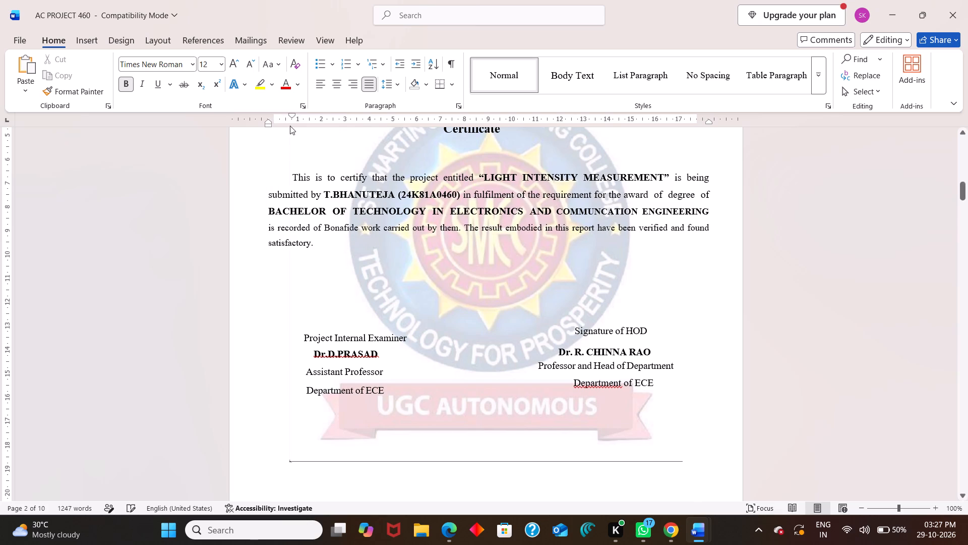
drag(291, 115, 282, 115)
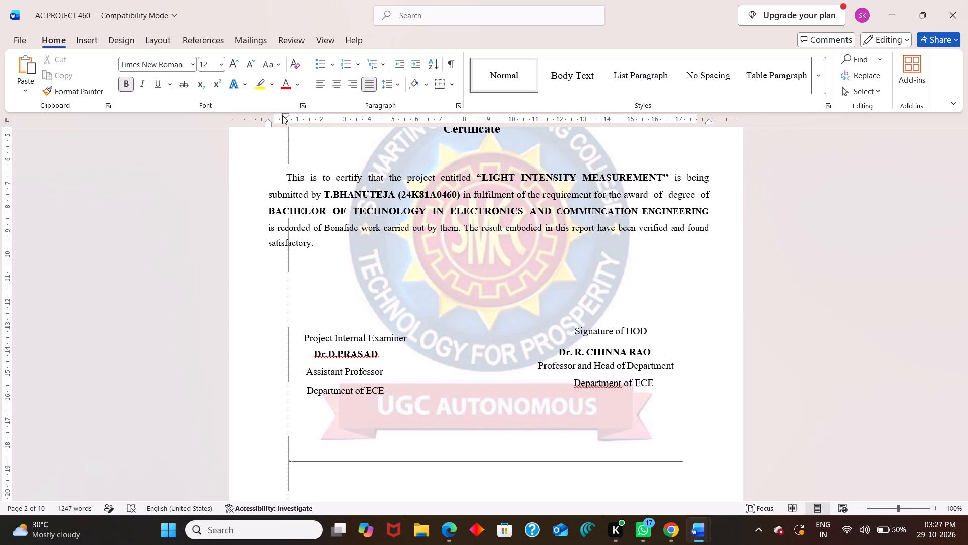
drag(282, 115, 270, 115)
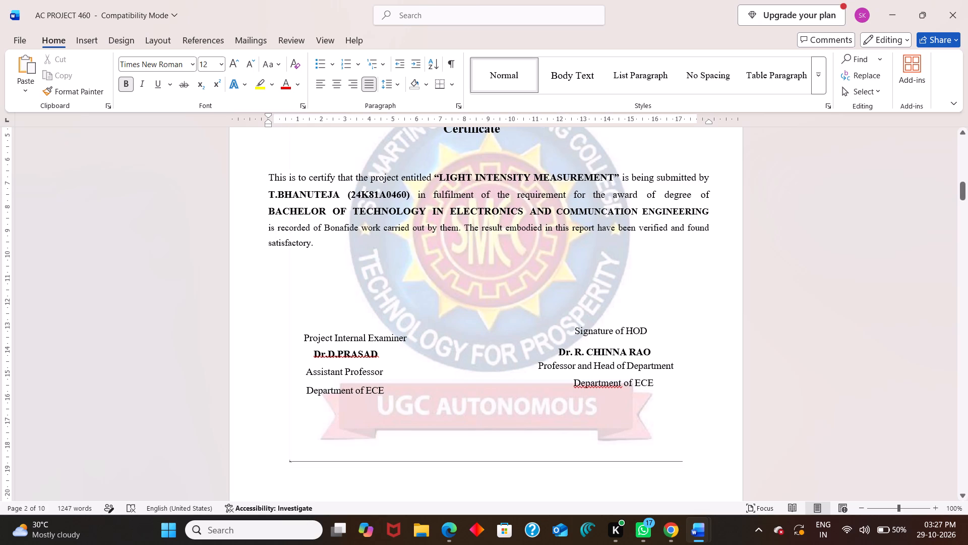
click(790, 230)
Move the "Project Internal Examiner" line's first-line indent to the page's left margin and its hanging indent to about 0.5 cm.
click(301, 338)
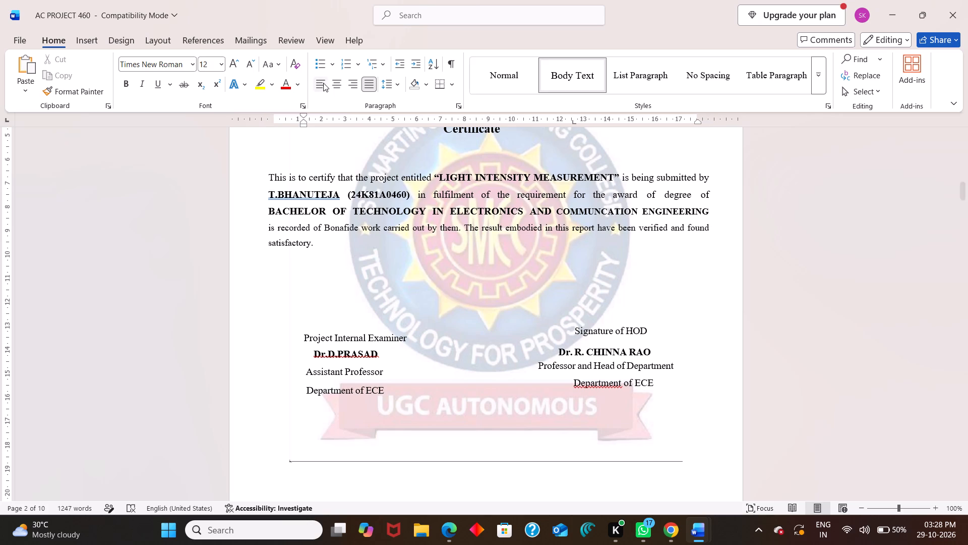
click(303, 117)
drag(301, 116, 295, 116)
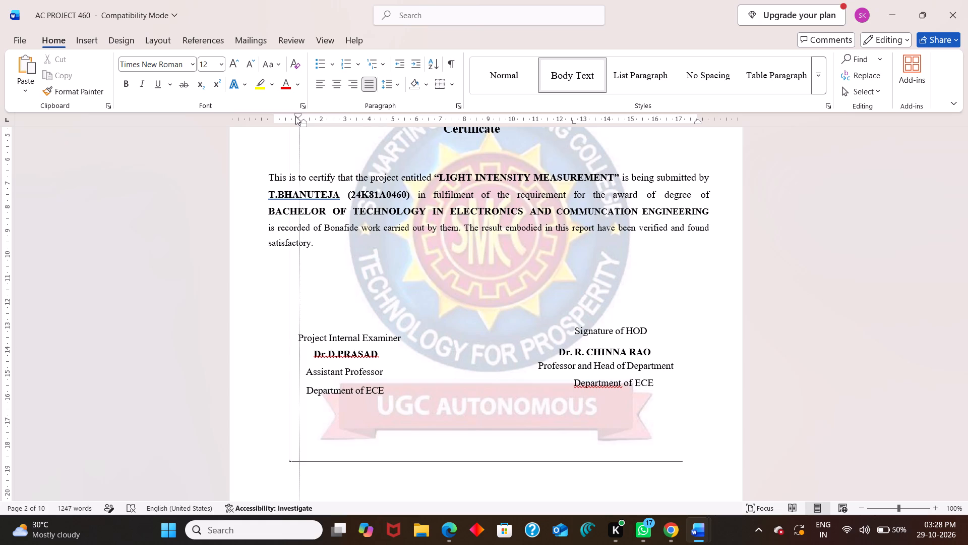
drag(295, 116, 280, 117)
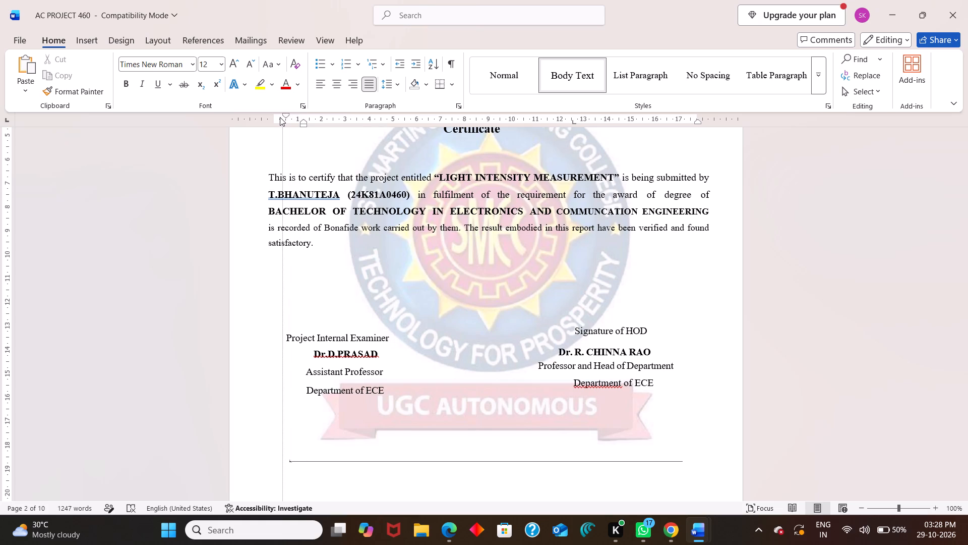
drag(280, 117, 280, 118)
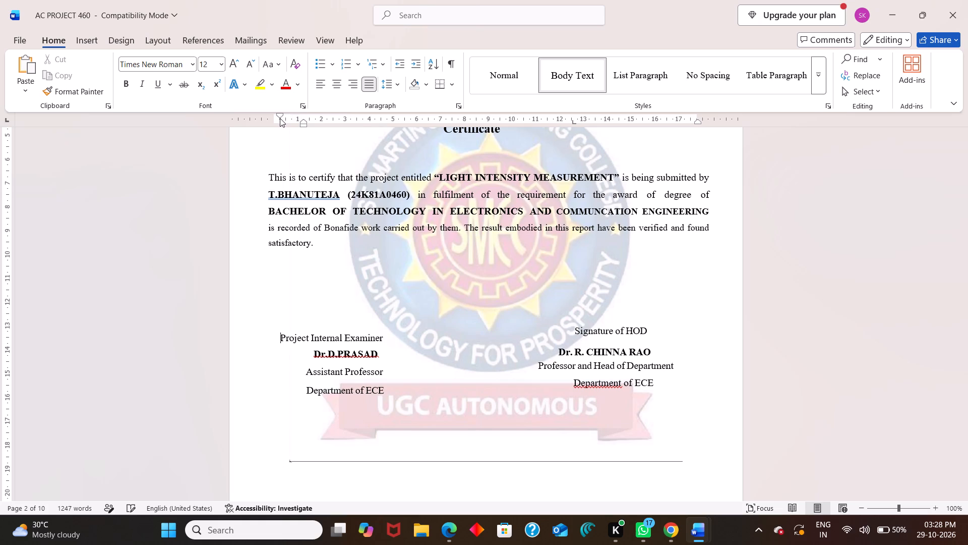
drag(302, 122, 283, 123)
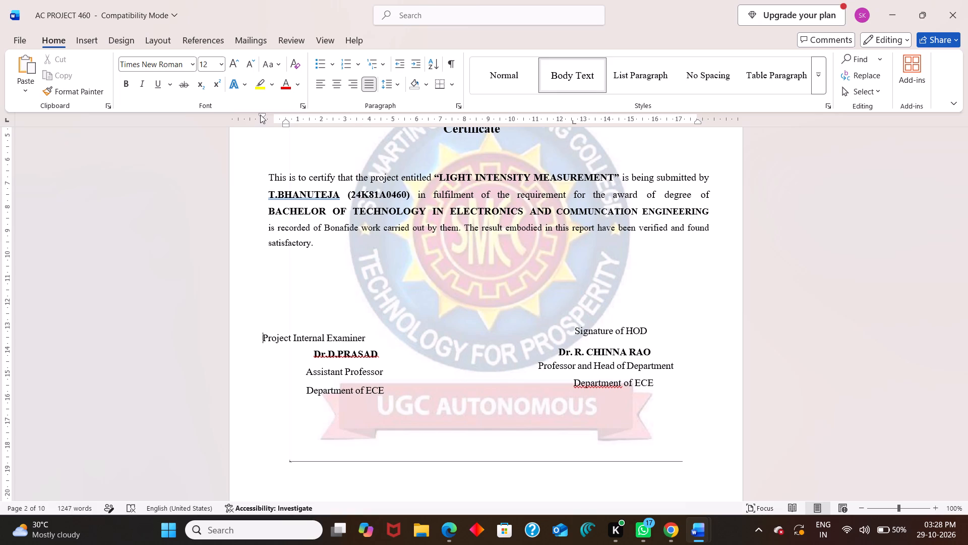
drag(260, 115, 276, 115)
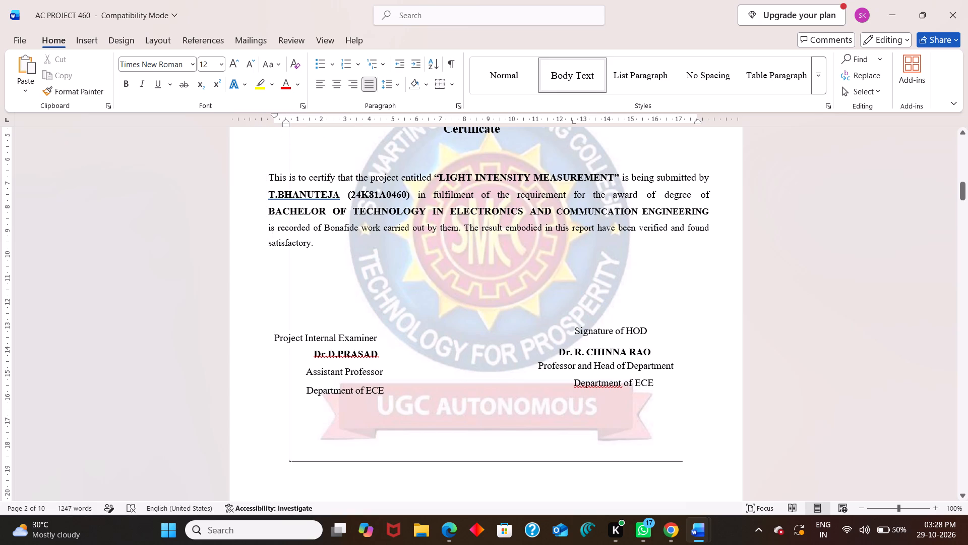
Reduce the left indent of the internal examiner's name line to 0 cm, in line with "Project Internal Examiner" above.
click(291, 352)
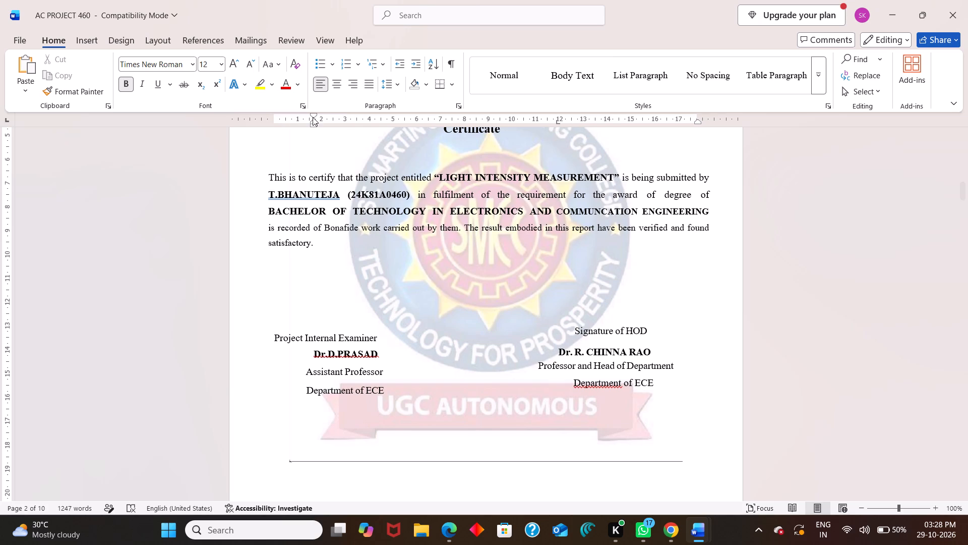
double_click(313, 114)
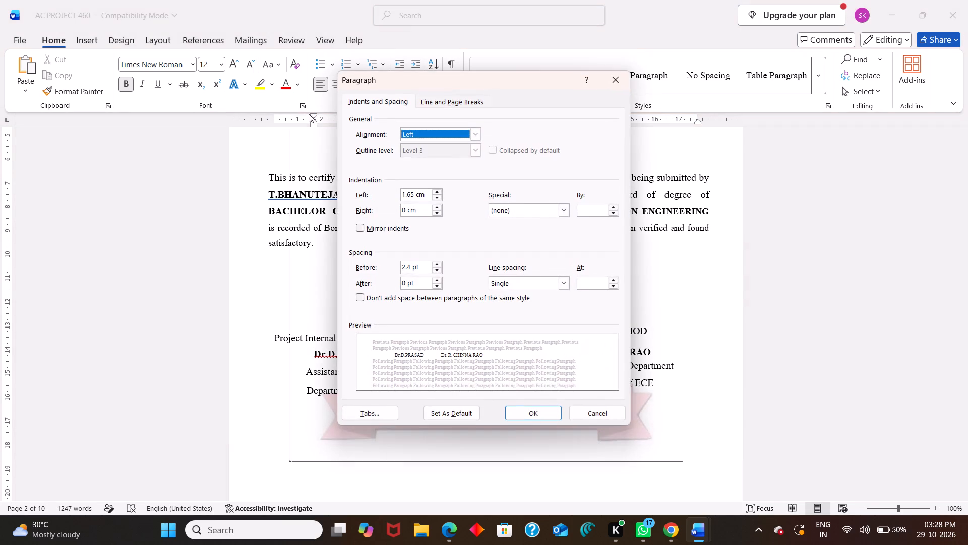
click(614, 81)
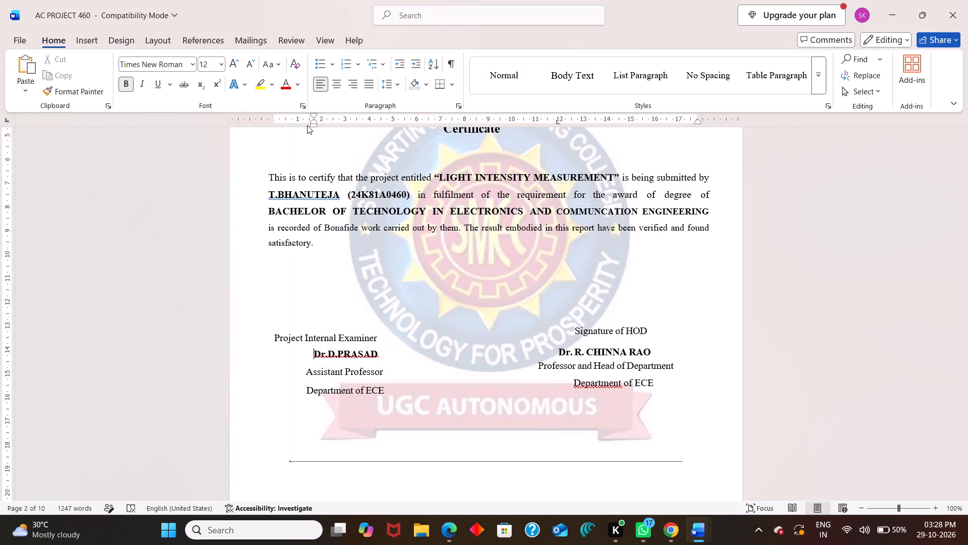
drag(312, 125, 283, 127)
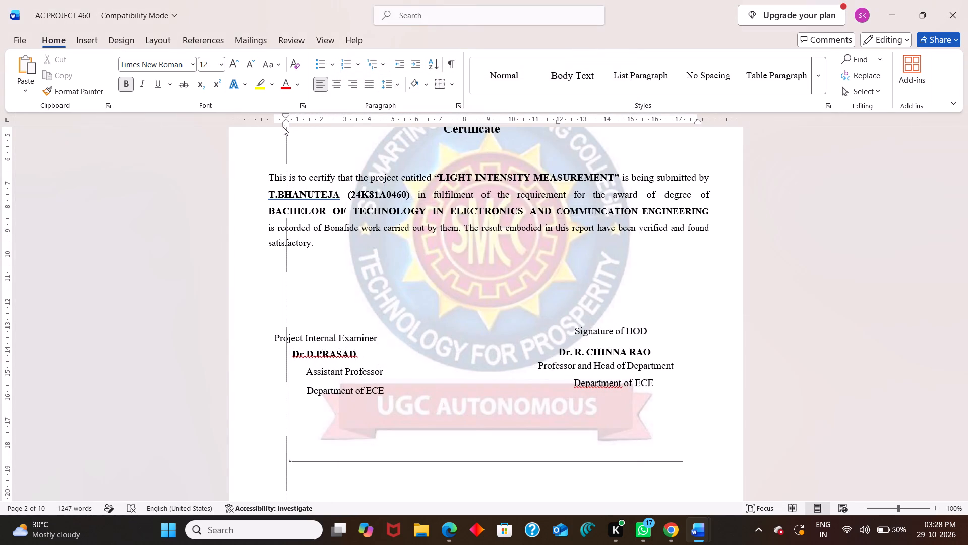
drag(283, 127, 274, 127)
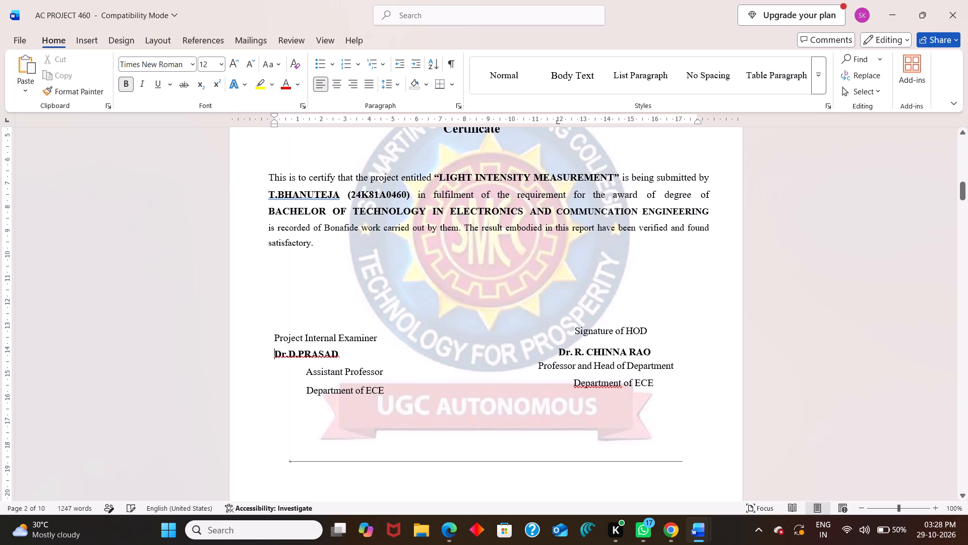
Bring the "Assistant Professor" line out to about the page's left margin, with the left indent of its text block at about 1 cm.
click(304, 369)
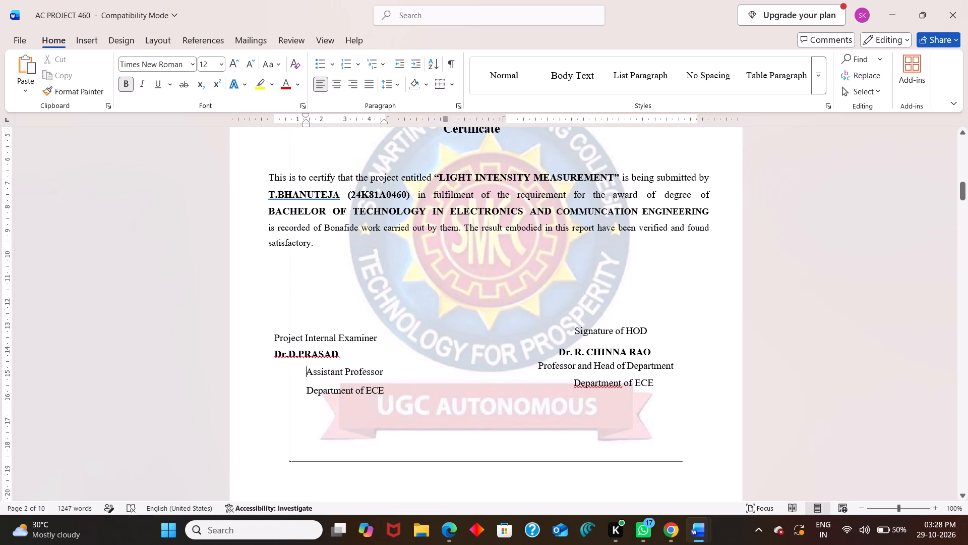
drag(306, 116, 277, 118)
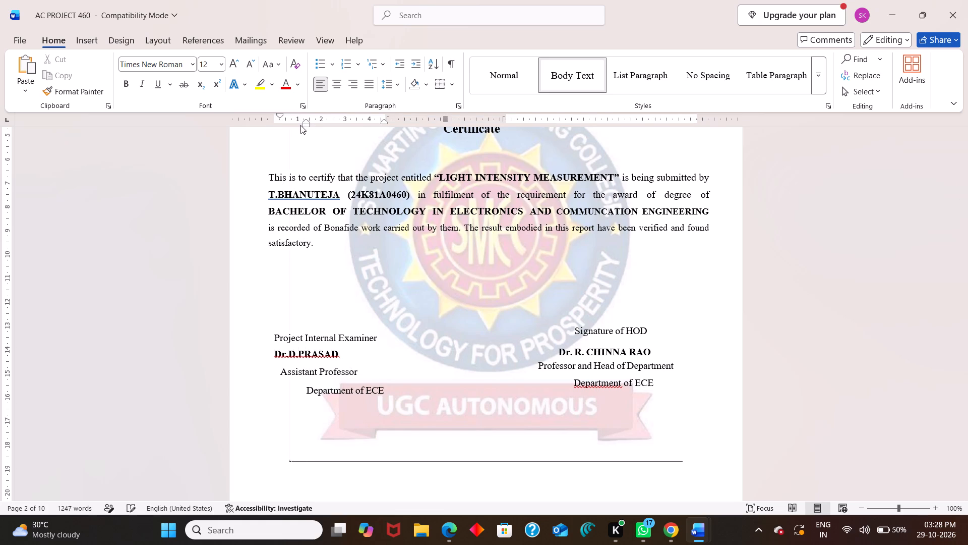
drag(308, 123, 284, 126)
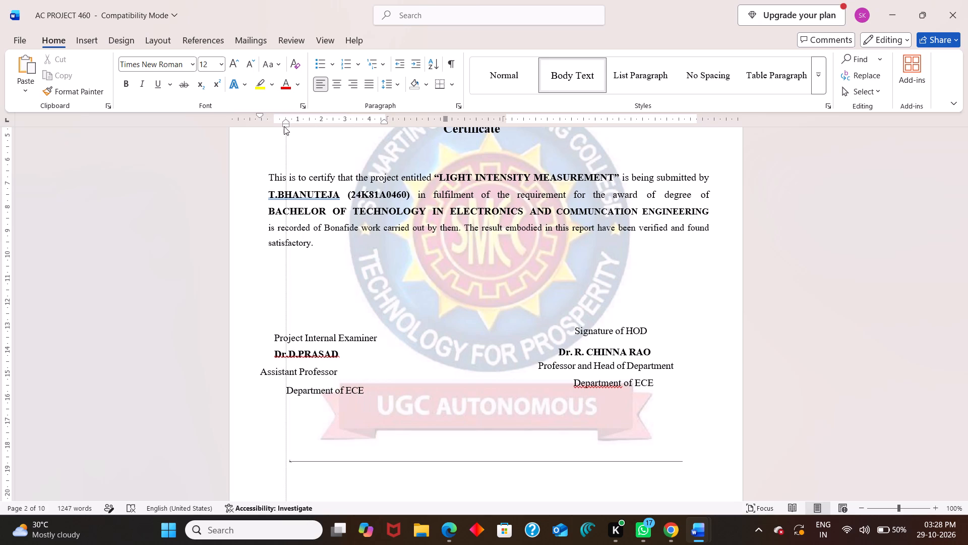
drag(284, 126, 299, 127)
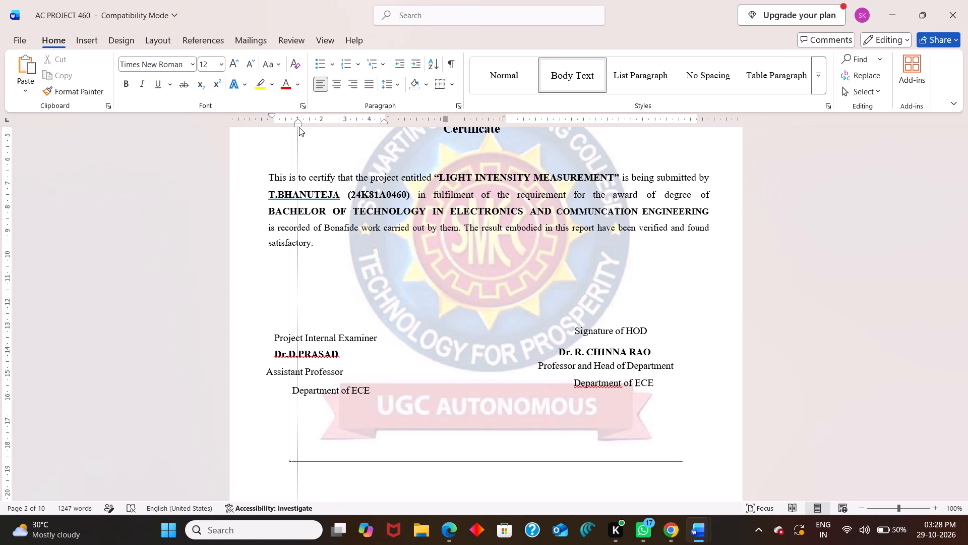
drag(299, 127, 296, 127)
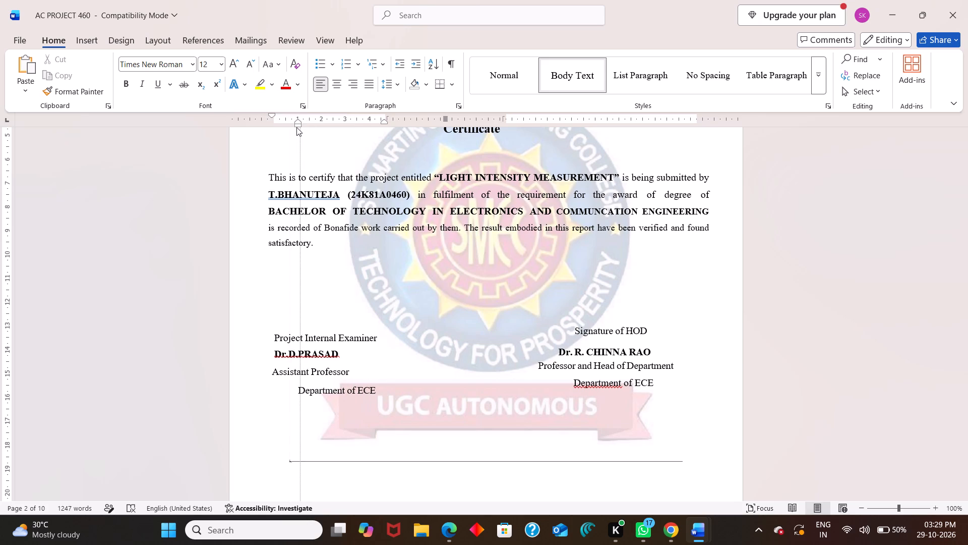
drag(296, 127, 297, 128)
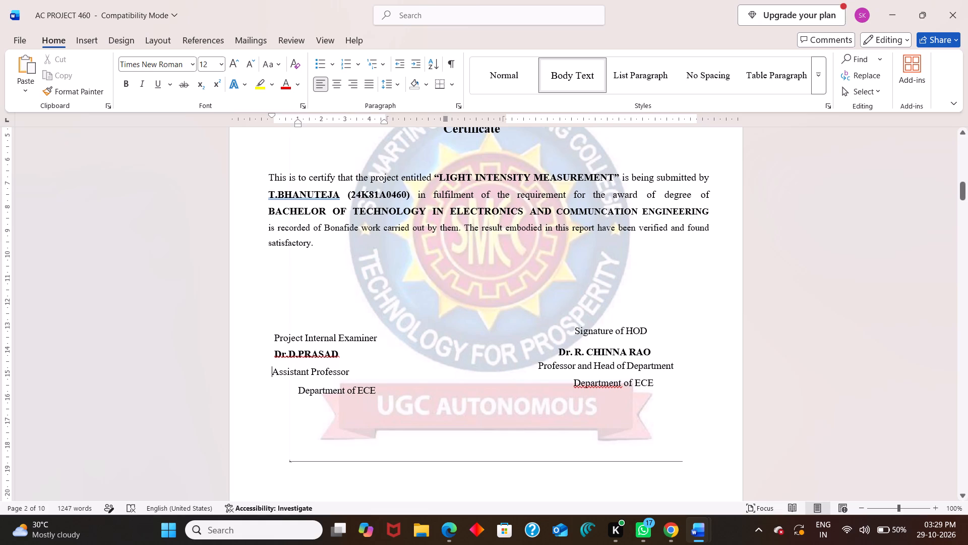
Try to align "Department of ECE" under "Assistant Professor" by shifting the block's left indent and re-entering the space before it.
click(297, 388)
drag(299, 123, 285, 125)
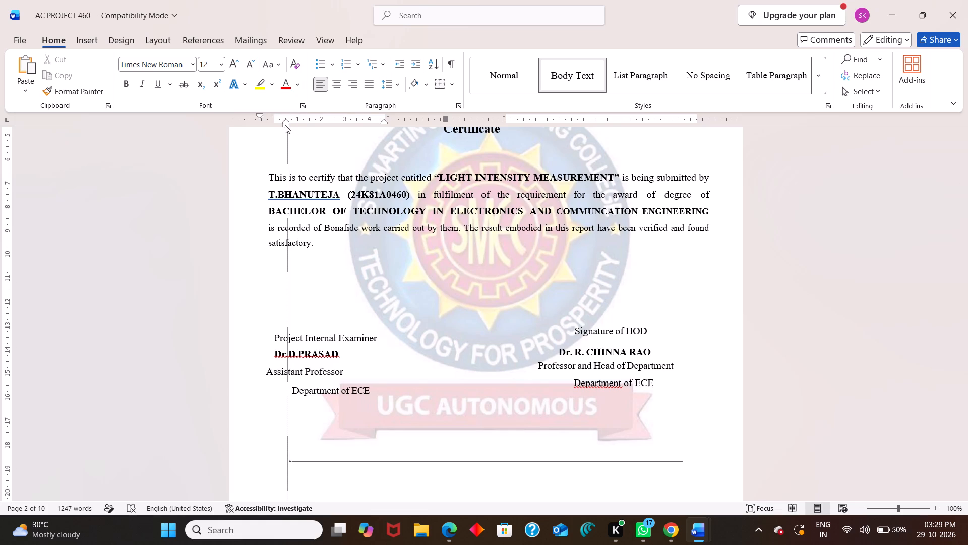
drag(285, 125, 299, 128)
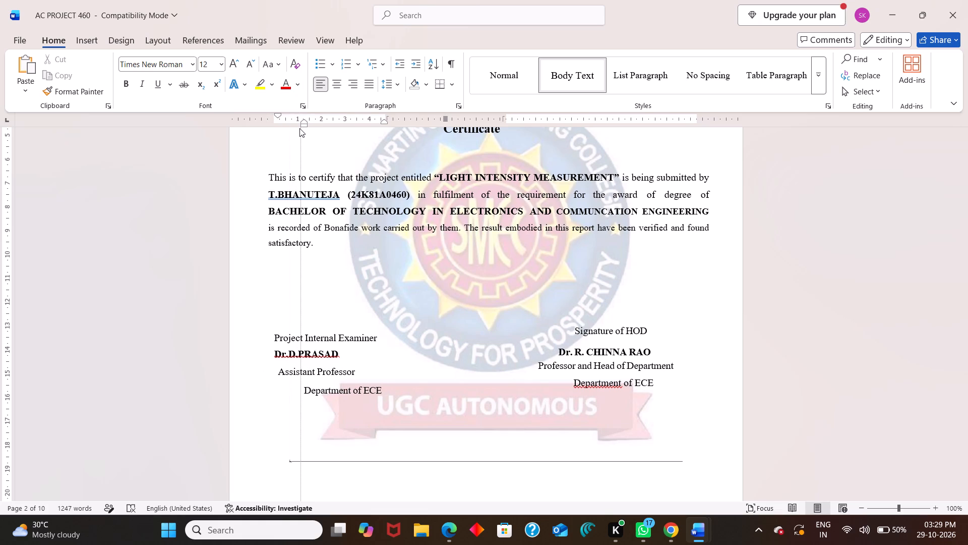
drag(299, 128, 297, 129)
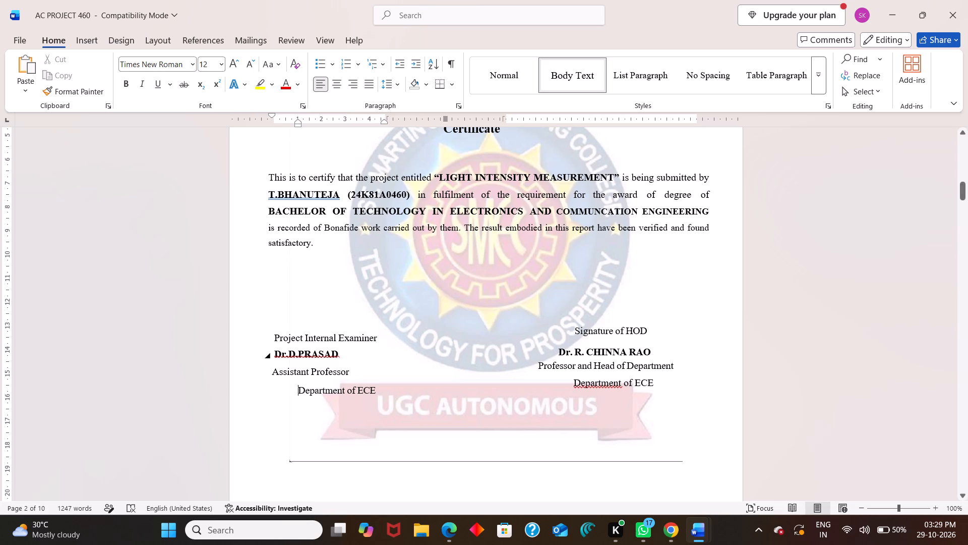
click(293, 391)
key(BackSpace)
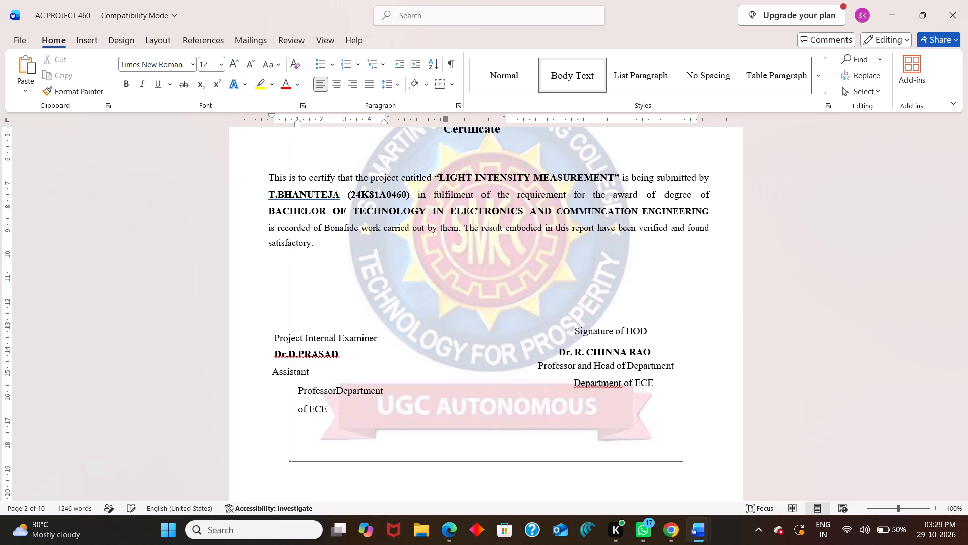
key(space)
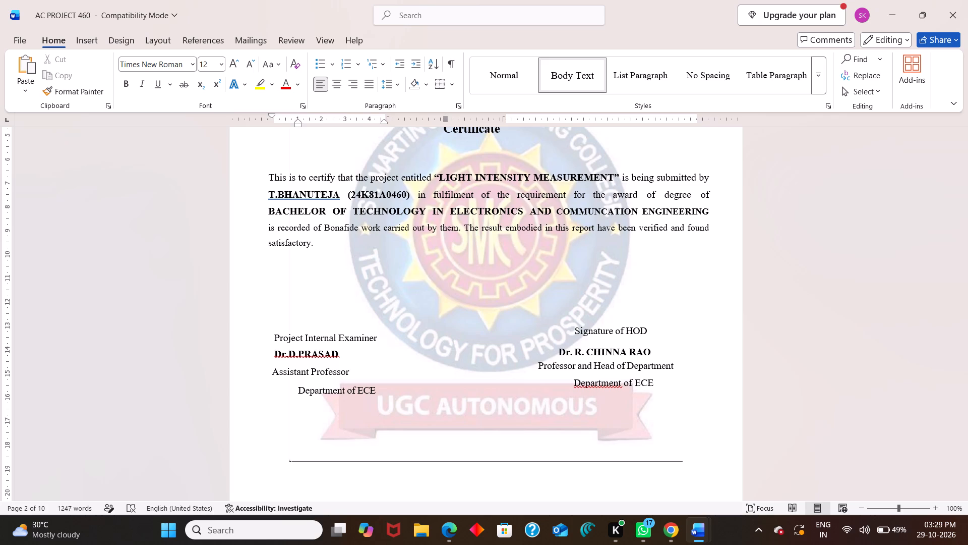
Delete the "Department of ECE" text that follows "Assistant Professor" in the internal examiner's block, keeping "Assistant Professor" complete.
key(Right)
key(Right)
key(Right)
key(Right)
key(Right)
key(Right)
key(Right)
key(Right)
key(Right)
key(Right)
key(Right)
key(Right)
key(Right)
key(Right)
key(Right)
key(Right)
key(Right)
key(Right)
key(Right)
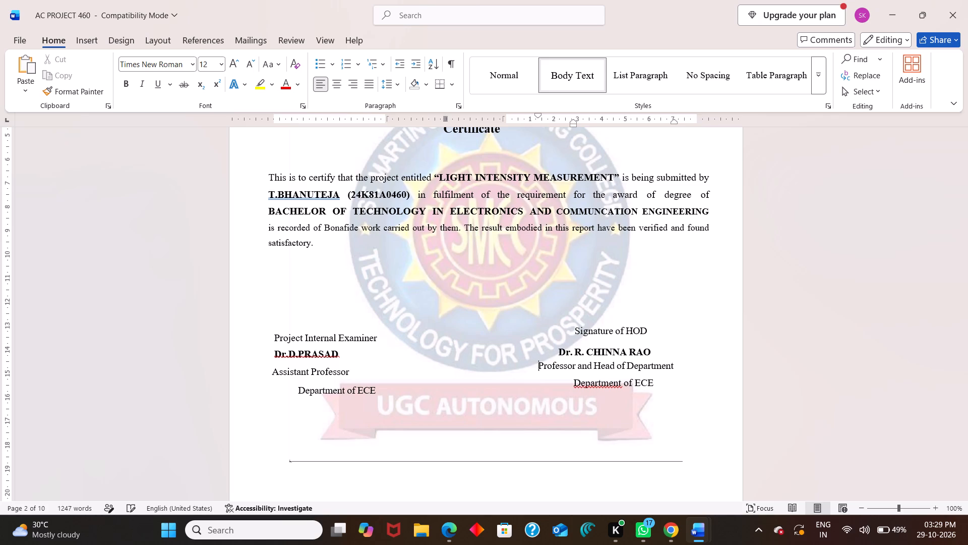
key(Left)
key(Left)
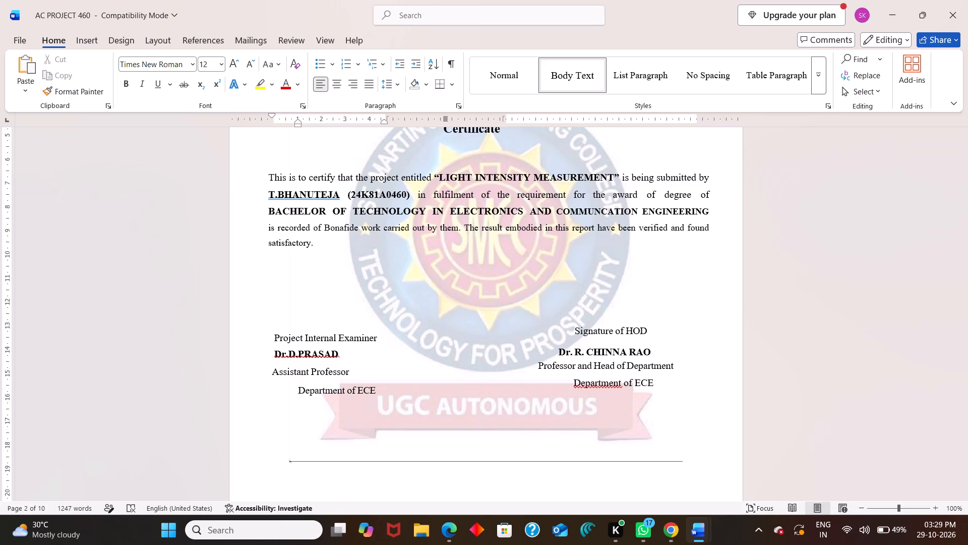
key(BackSpace)
key(BackSpace)
key(BackSpace)
key(BackSpace)
key(BackSpace)
key(BackSpace)
key(BackSpace)
key(BackSpace)
key(BackSpace)
key(BackSpace)
key(BackSpace)
key(BackSpace)
key(BackSpace)
key(BackSpace)
key(BackSpace)
key(BackSpace)
key(BackSpace)
key(BackSpace)
key(BackSpace)
key(BackSpace)
key(BackSpace)
key(BackSpace)
key(BackSpace)
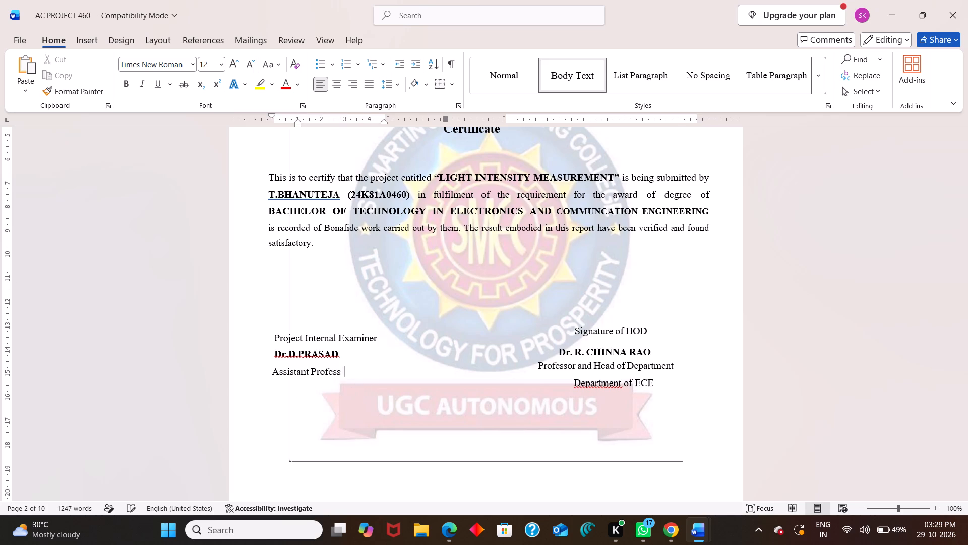
key(ctrl+z)
key(ctrl+z)
key(ctrl+z)
key(ctrl+z)
Start a separate line with a 0 cm left indent below "Assistant Professor" and enter "Depatment of ECE" on it.
key(Return)
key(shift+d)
key(BackSpace)
key(BackSpace)
key(BackSpace)
key(Return)
key(BackSpace)
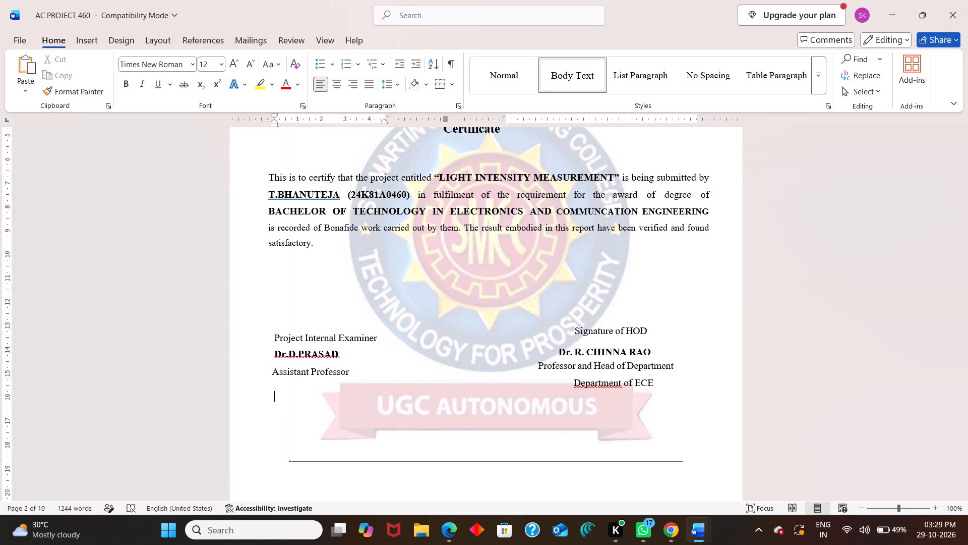
scroll(311, 322, down, 1)
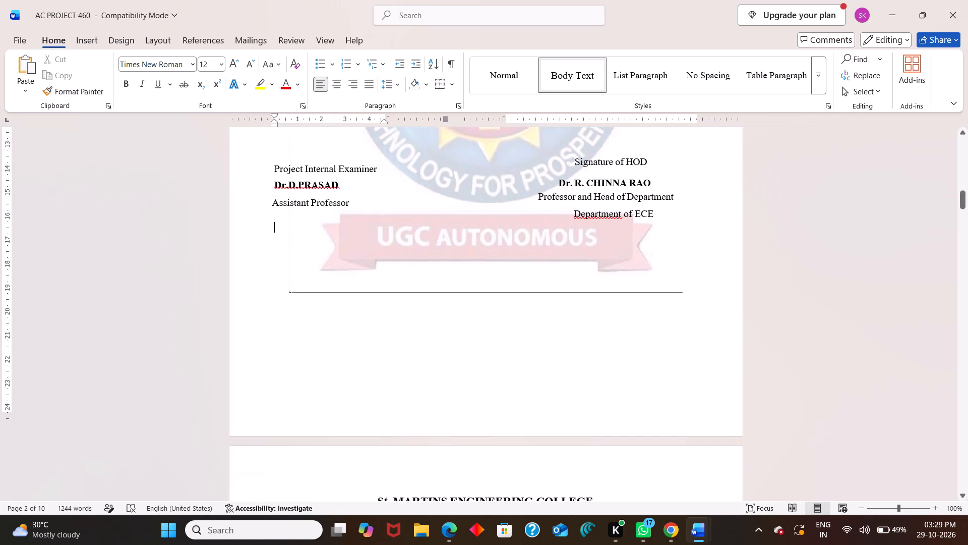
scroll(311, 322, down, 1)
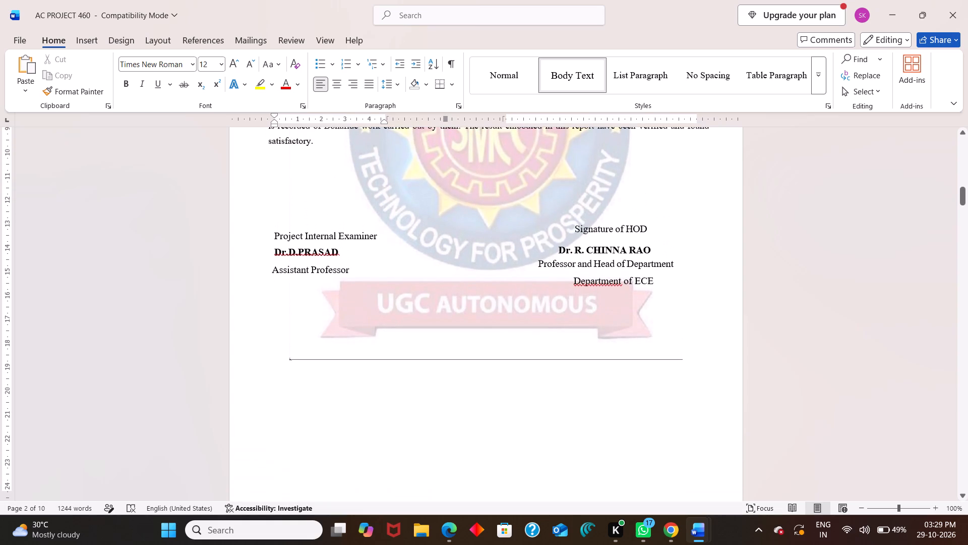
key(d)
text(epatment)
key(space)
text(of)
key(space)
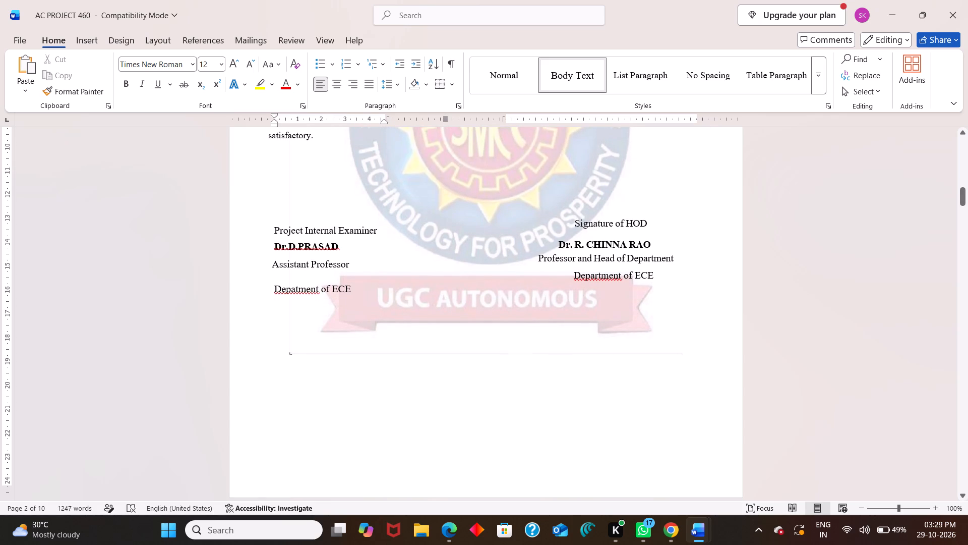
Set the line spacing of the "Assistant Professor" and "Depatment of ECE" lines to 1.0.
drag(268, 263, 355, 288)
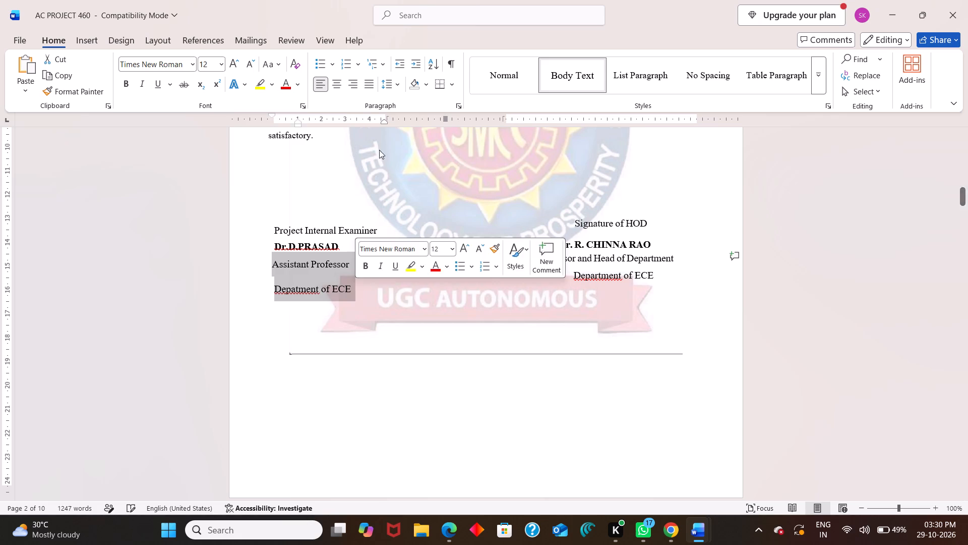
click(399, 86)
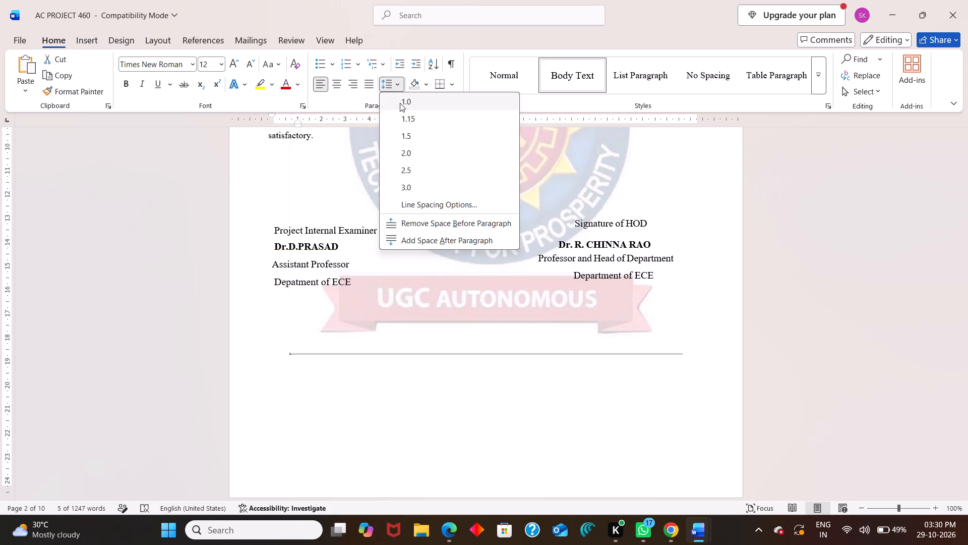
click(400, 103)
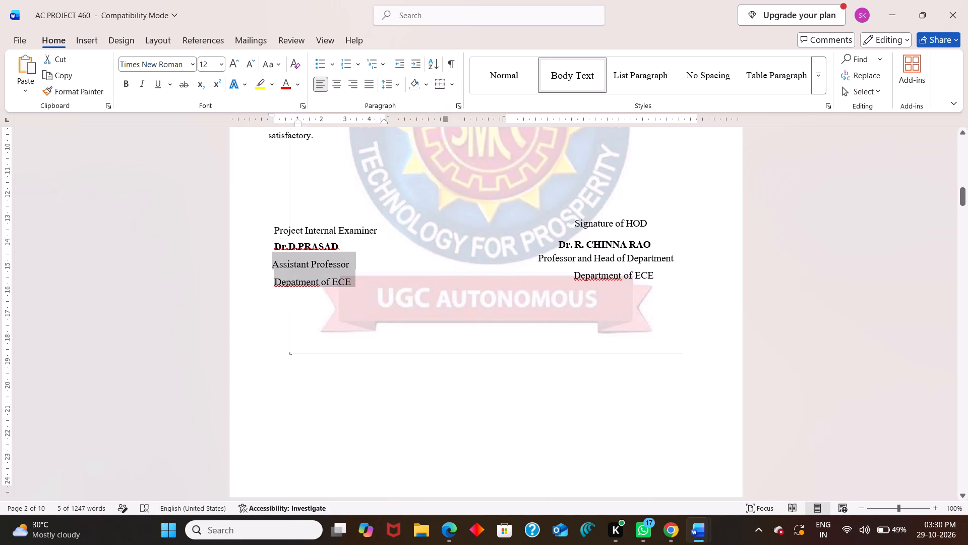
click(880, 210)
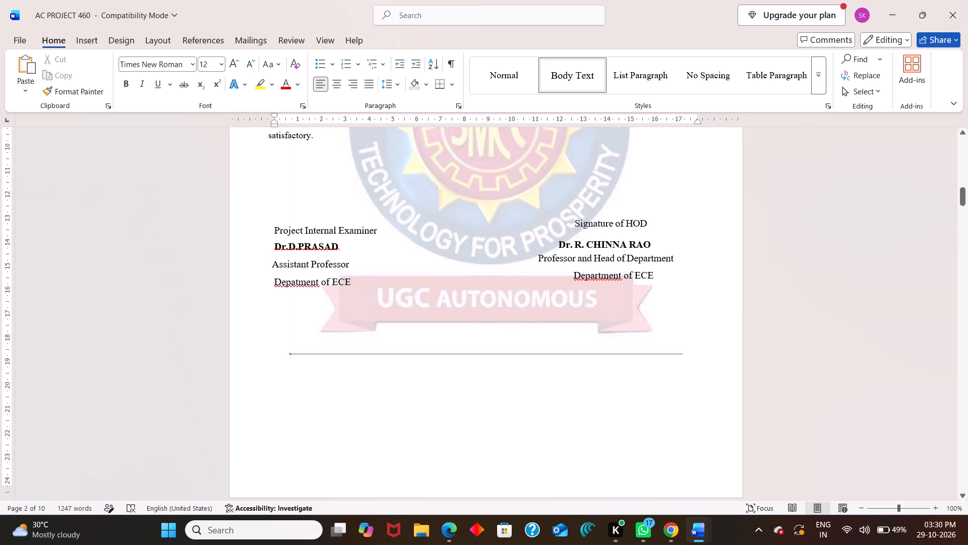
Set the line spacing to 1.0 for the signature text from "Signature of HOD" through the HOD's "Department of ECE" line.
drag(571, 226, 571, 226)
drag(571, 226, 641, 275)
click(396, 81)
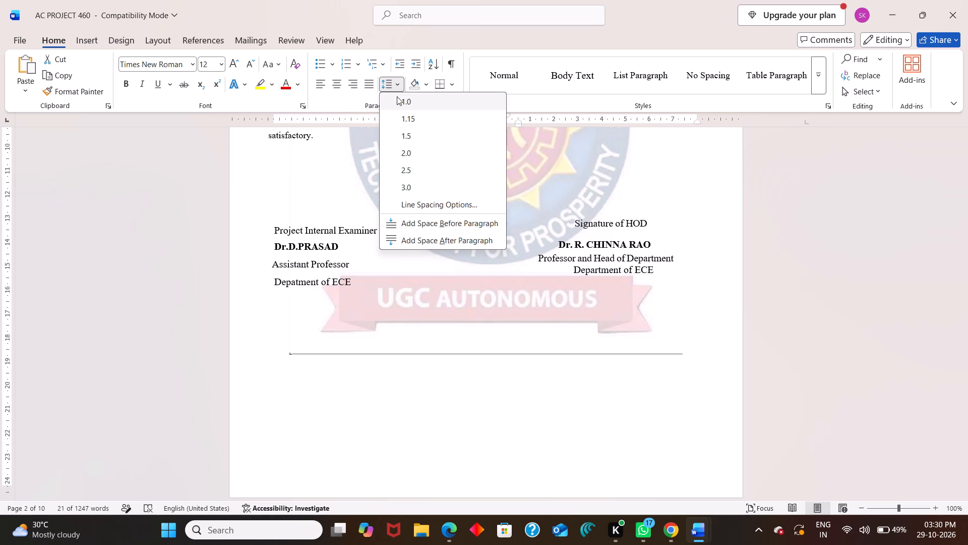
click(397, 96)
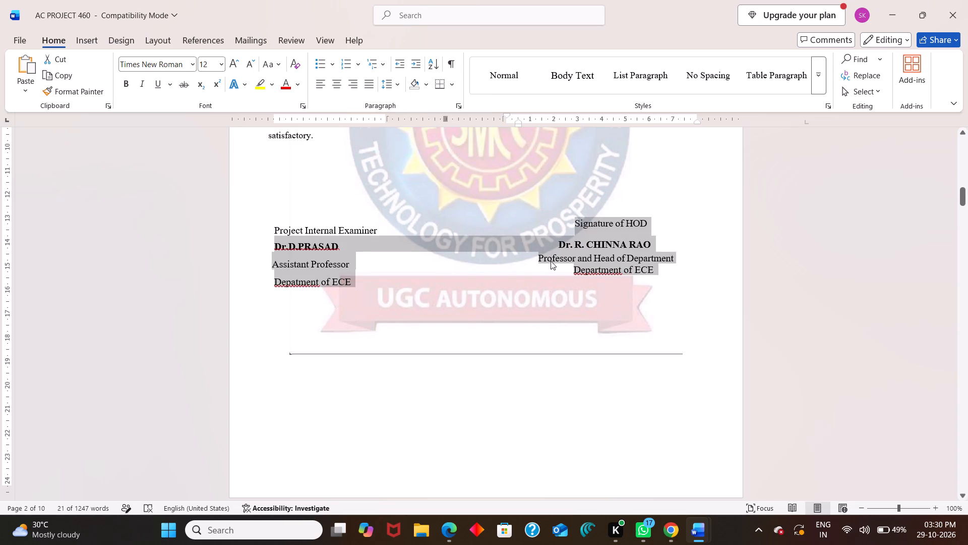
click(767, 188)
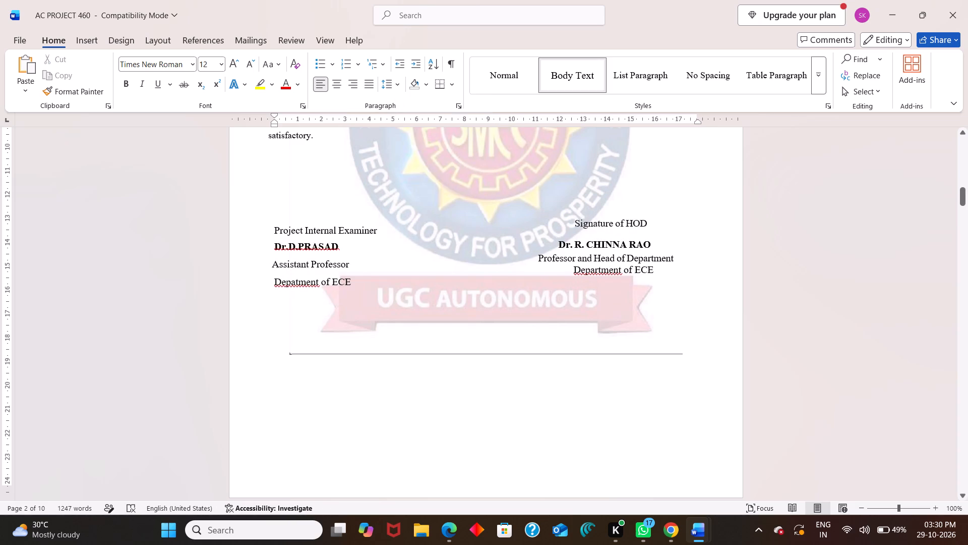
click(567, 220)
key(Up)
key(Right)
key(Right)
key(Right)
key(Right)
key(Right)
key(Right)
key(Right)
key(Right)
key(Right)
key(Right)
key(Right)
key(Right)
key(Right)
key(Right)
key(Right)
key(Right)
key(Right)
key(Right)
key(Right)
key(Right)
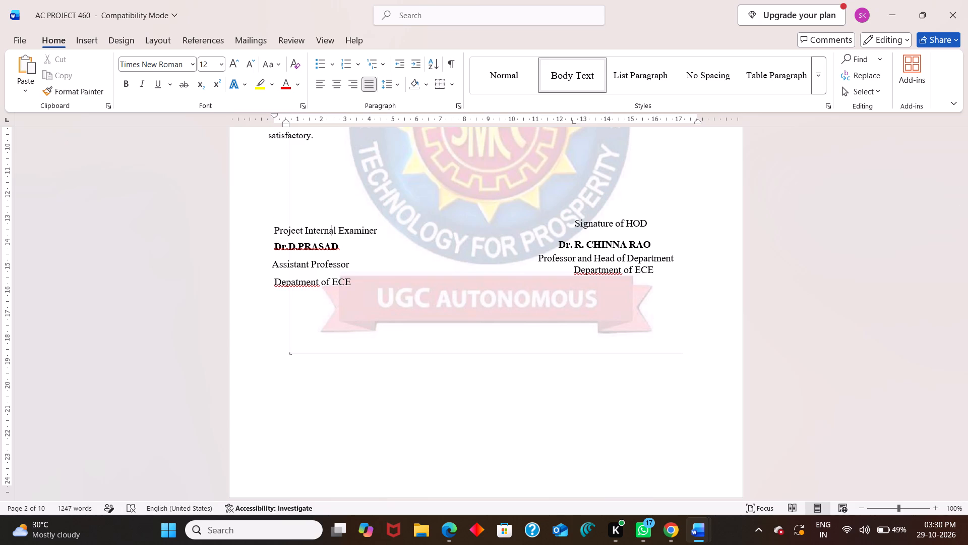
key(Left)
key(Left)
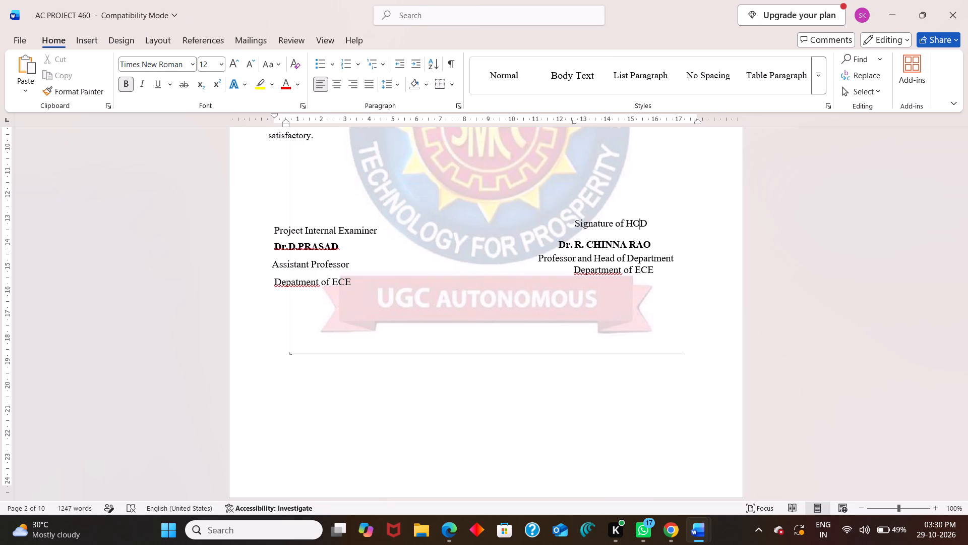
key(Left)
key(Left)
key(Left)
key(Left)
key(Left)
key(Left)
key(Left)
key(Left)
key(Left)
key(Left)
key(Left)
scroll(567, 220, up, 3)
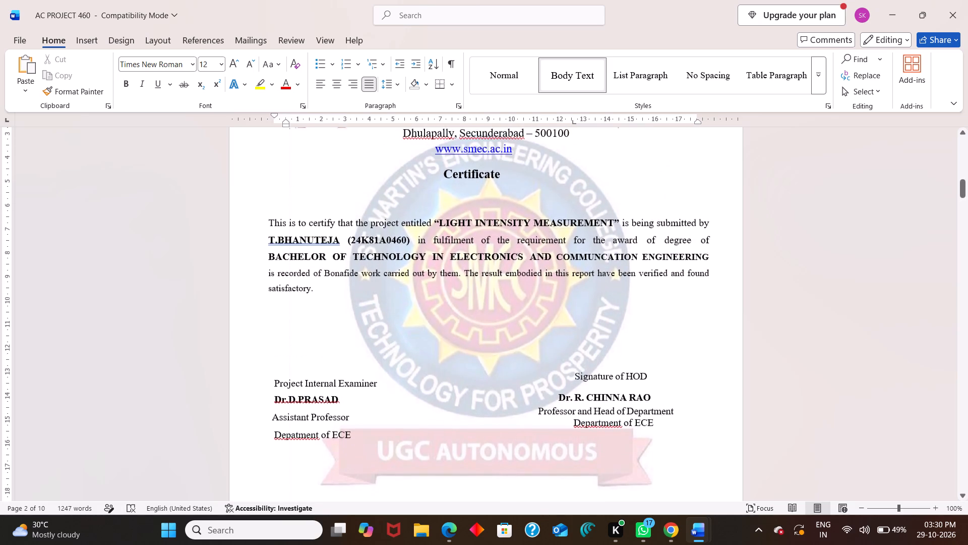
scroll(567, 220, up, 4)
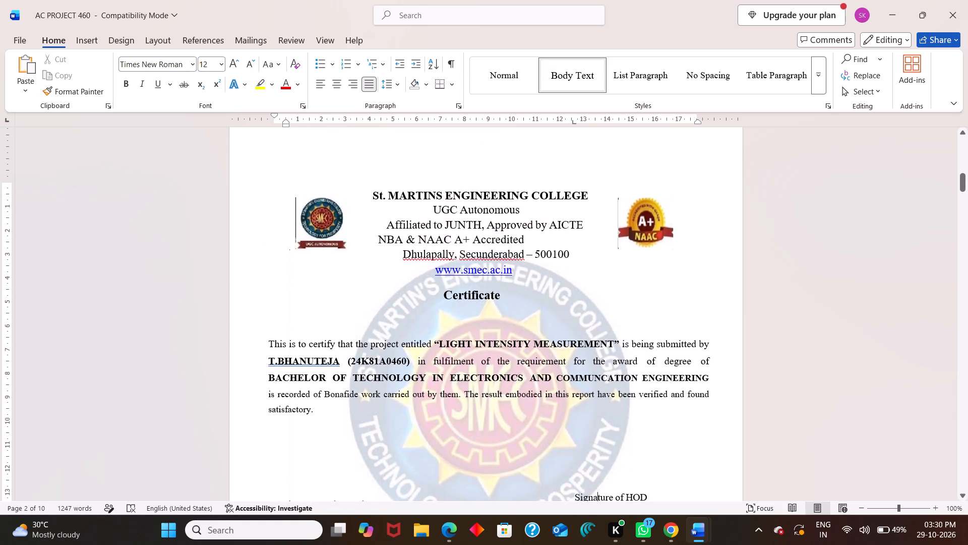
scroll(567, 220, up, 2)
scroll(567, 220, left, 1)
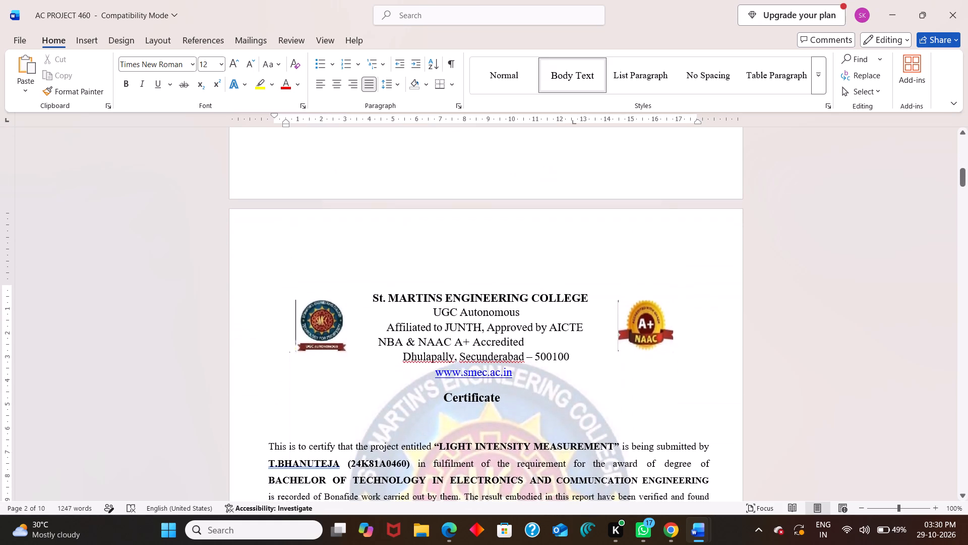
Select the graphic group containing the college seal watermark and the stray vertical line behind the cover page text.
scroll(567, 220, left, 1)
scroll(567, 220, up, 2)
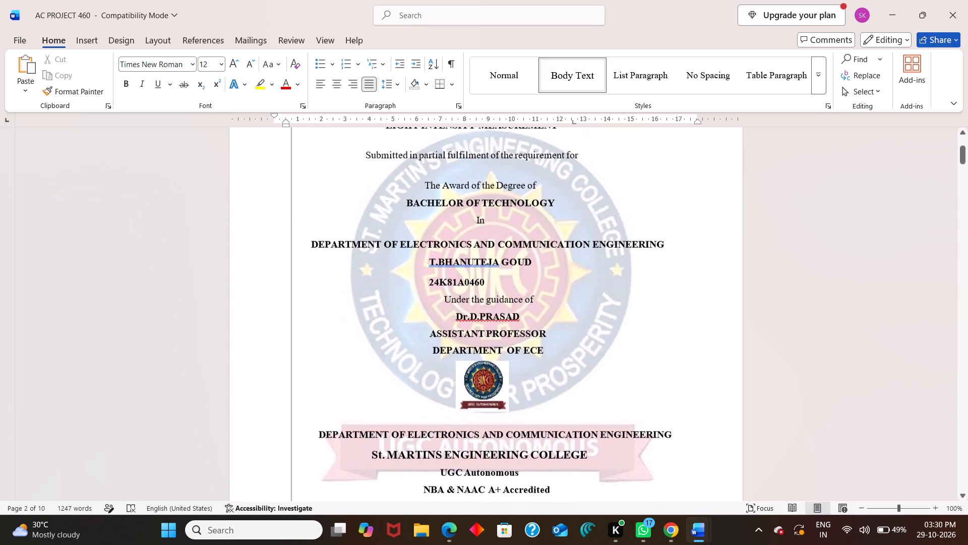
scroll(567, 220, up, 1)
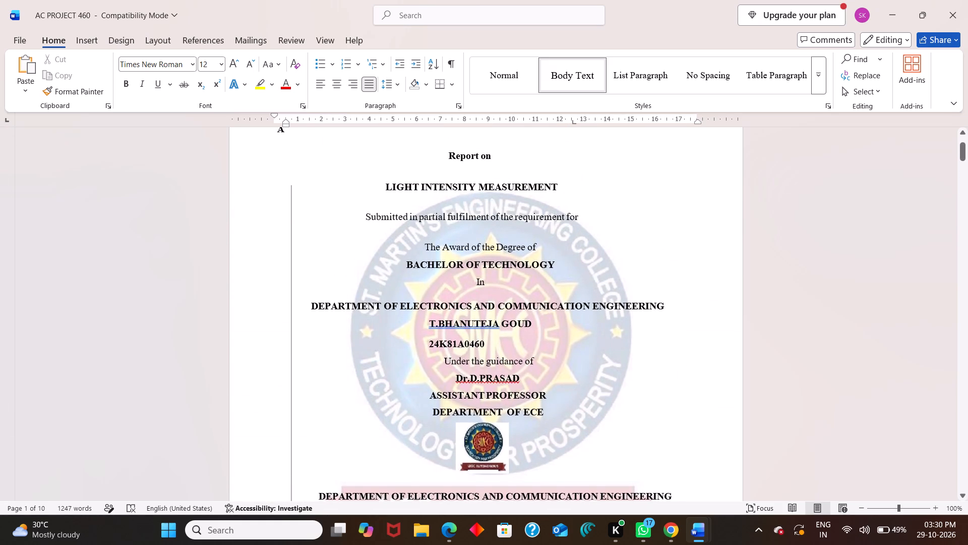
click(289, 241)
double_click(293, 239)
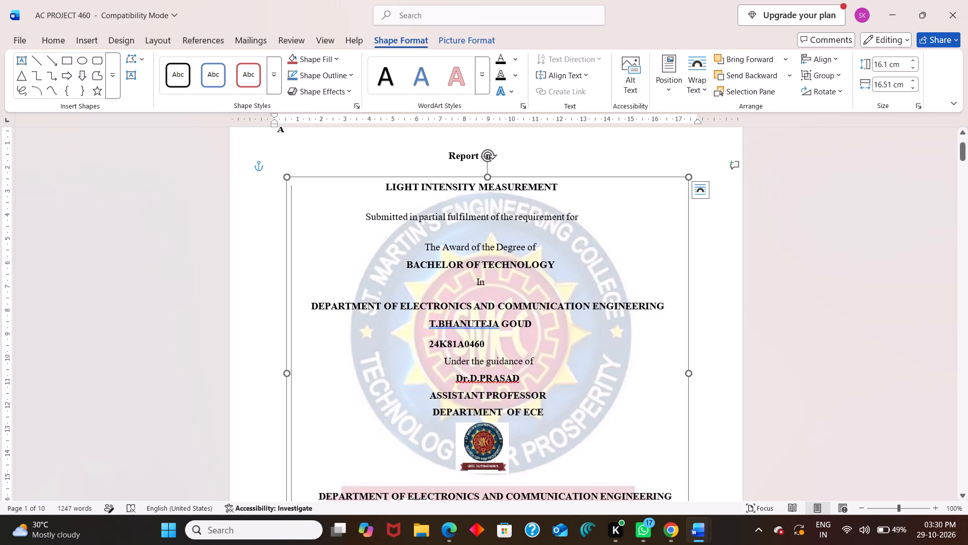
click(291, 239)
click(170, 315)
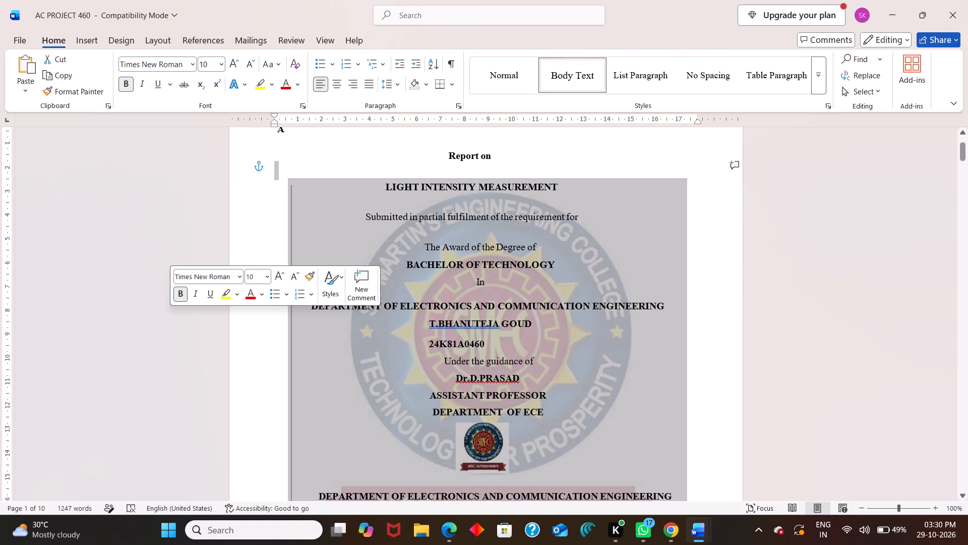
click(238, 192)
click(132, 222)
double_click(132, 222)
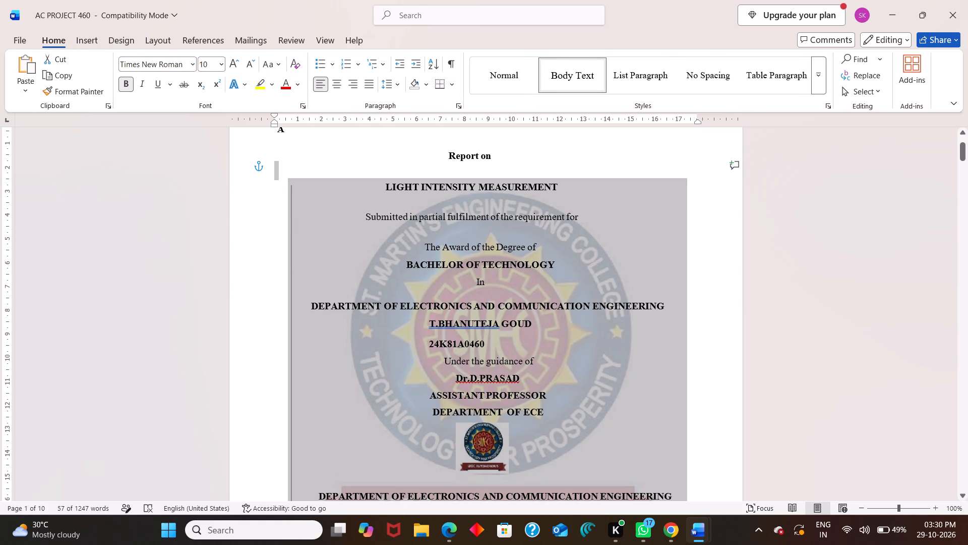
double_click(624, 189)
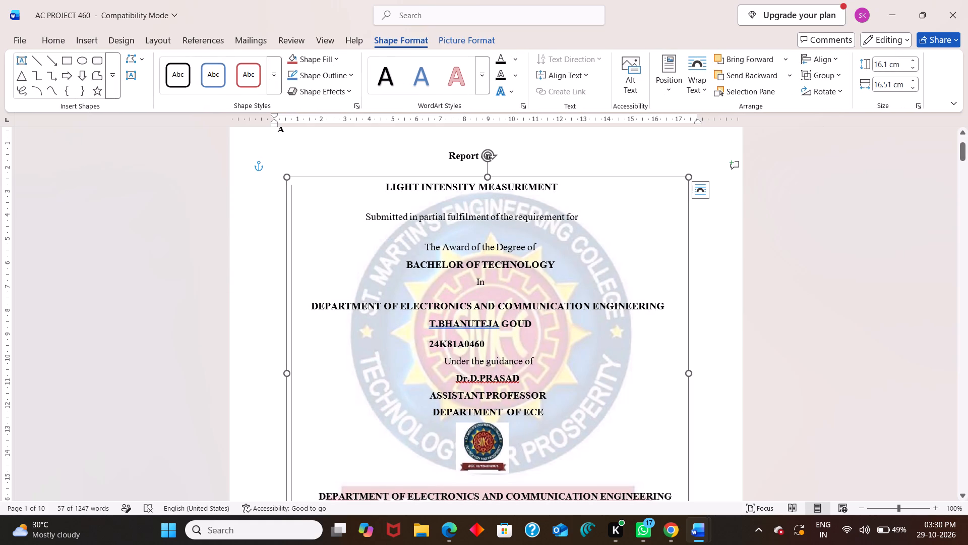
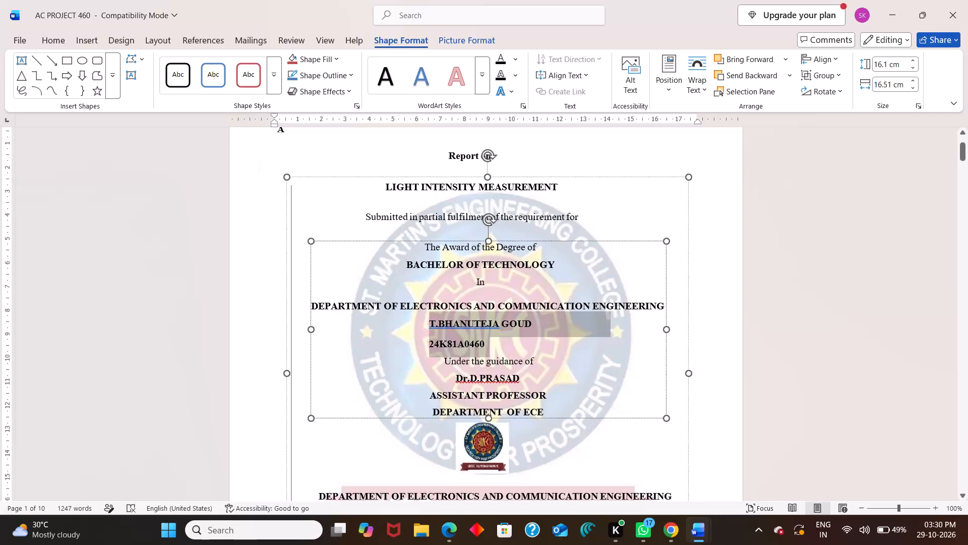
Centre the student name and roll number lines on the cover page.
click(38, 41)
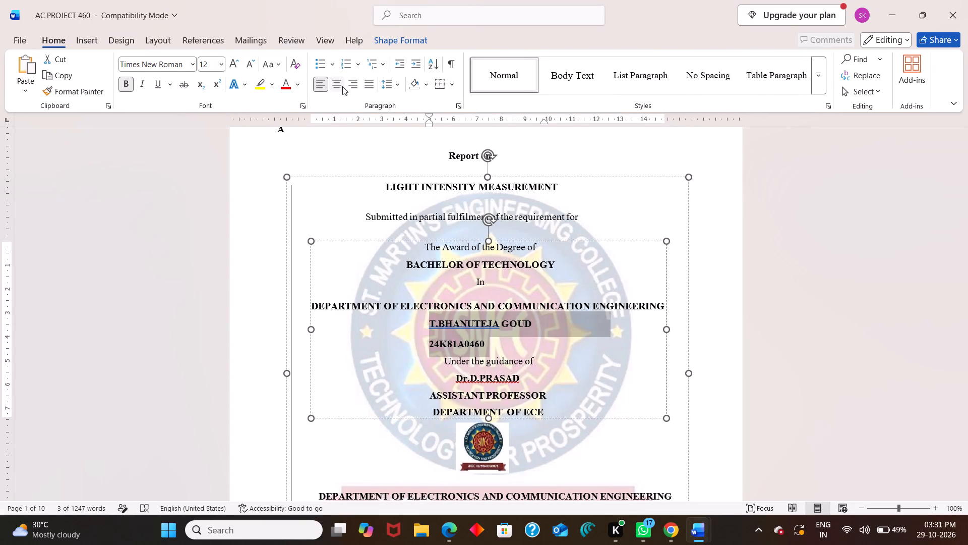
click(342, 86)
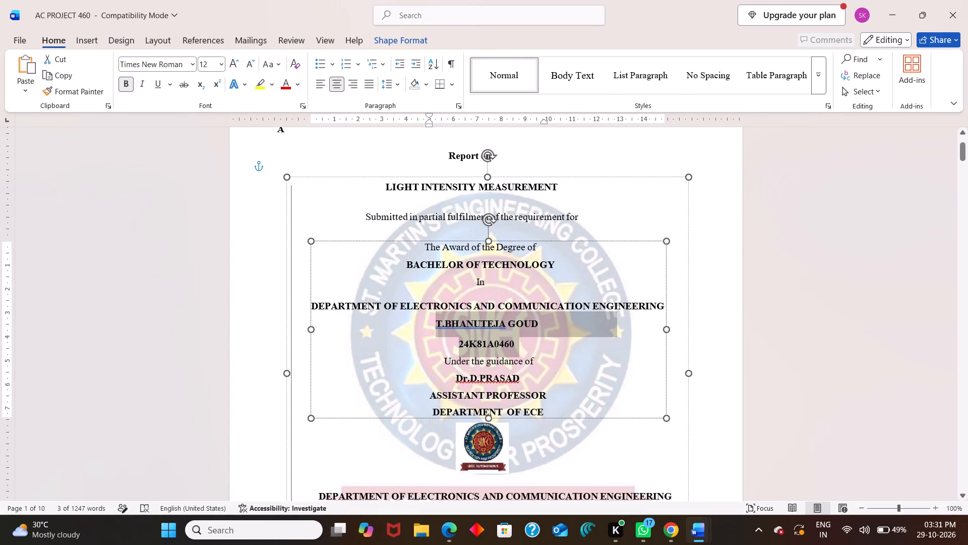
click(190, 213)
click(408, 240)
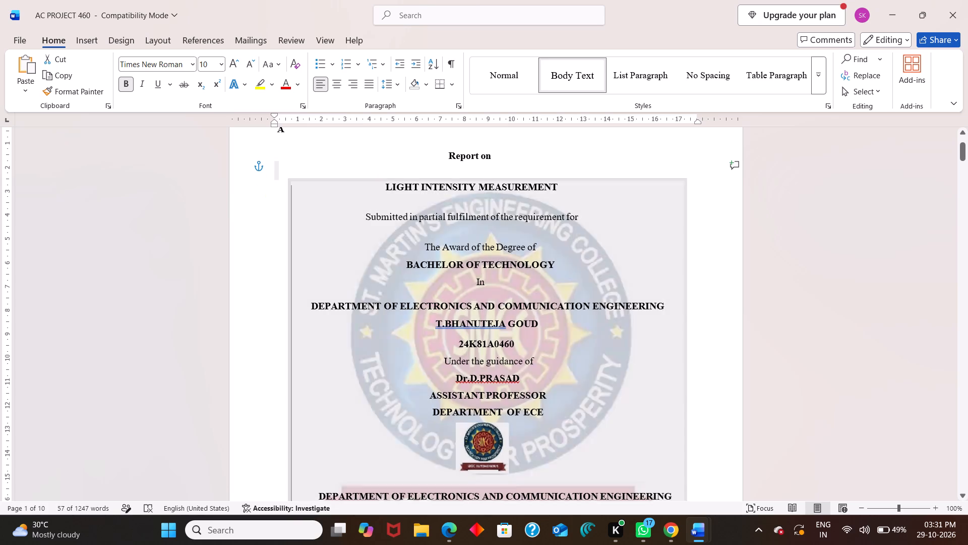
click(904, 194)
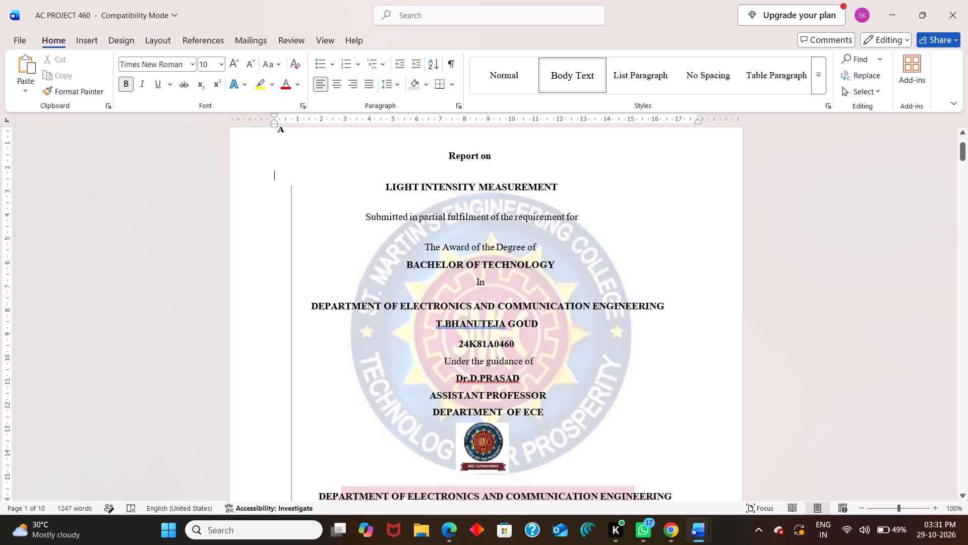
Centre the "A" line at the top of the cover page.
scroll(904, 194, down, 1)
scroll(904, 194, up, 1)
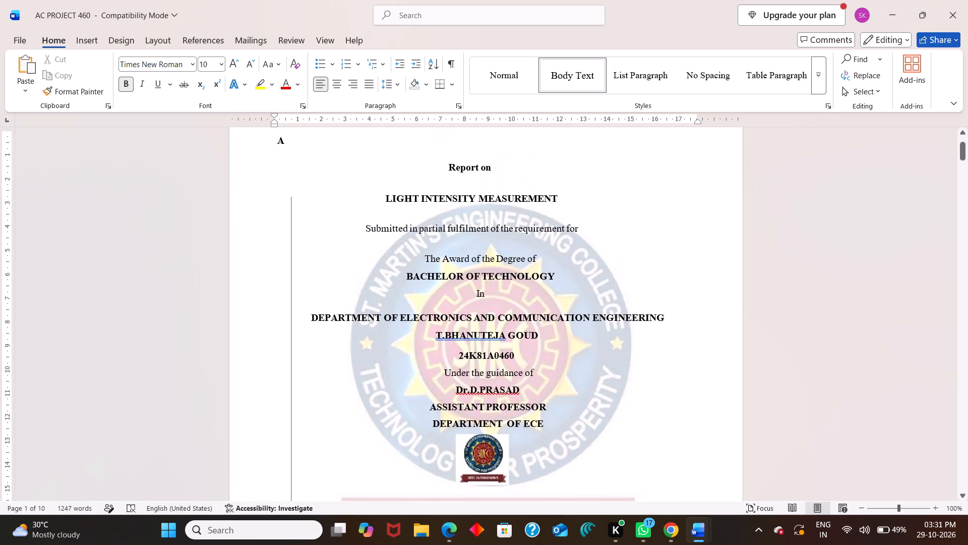
click(476, 169)
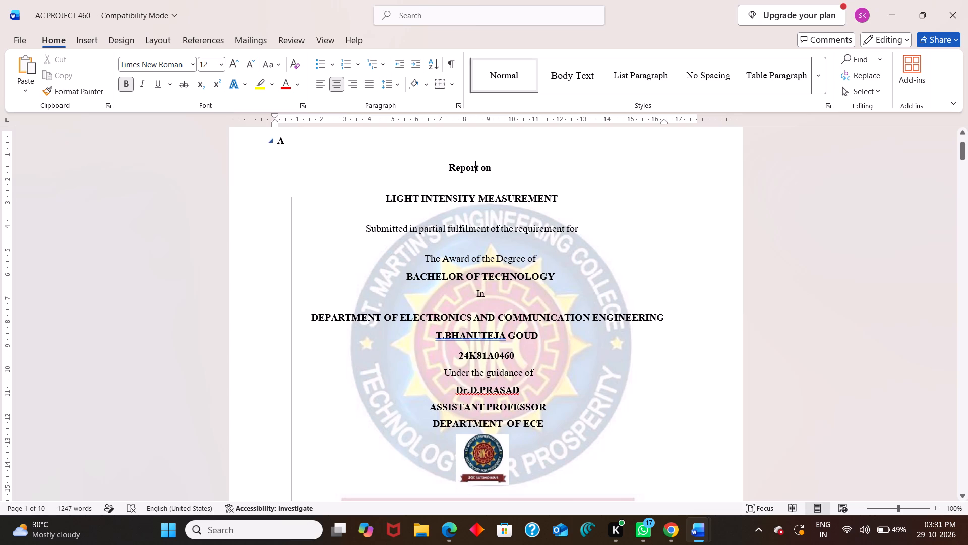
drag(280, 139, 291, 140)
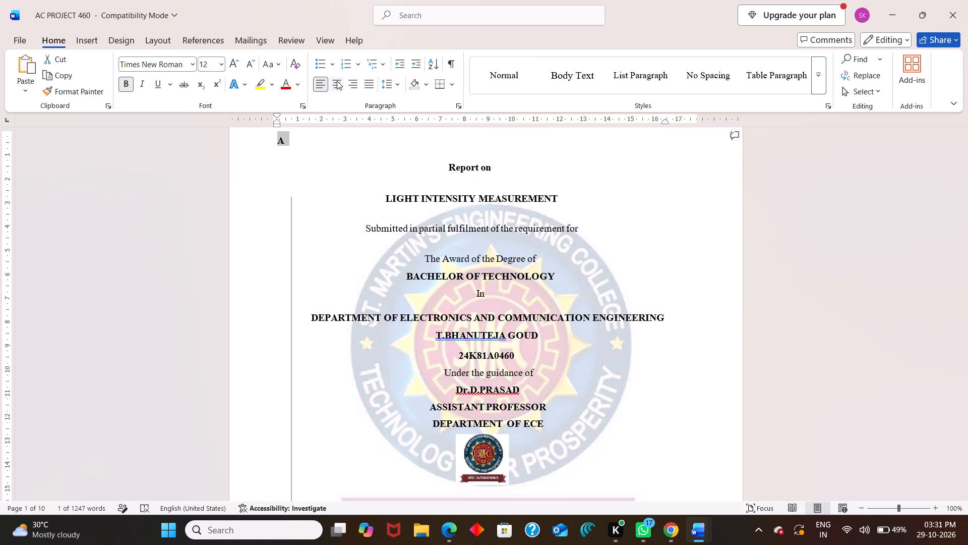
click(337, 81)
click(151, 257)
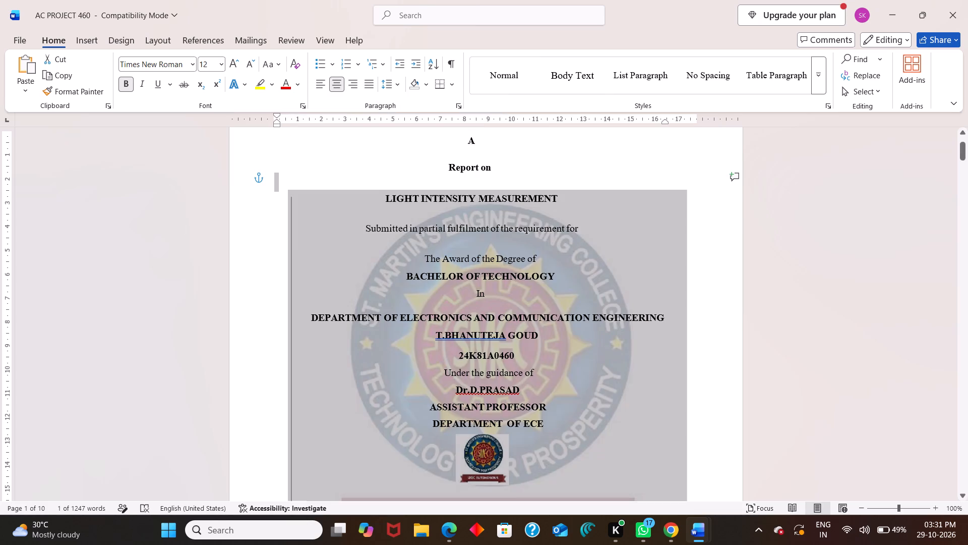
Split the "Report on" line so that "on" sits on its own line below "Report".
click(480, 170)
key(Return)
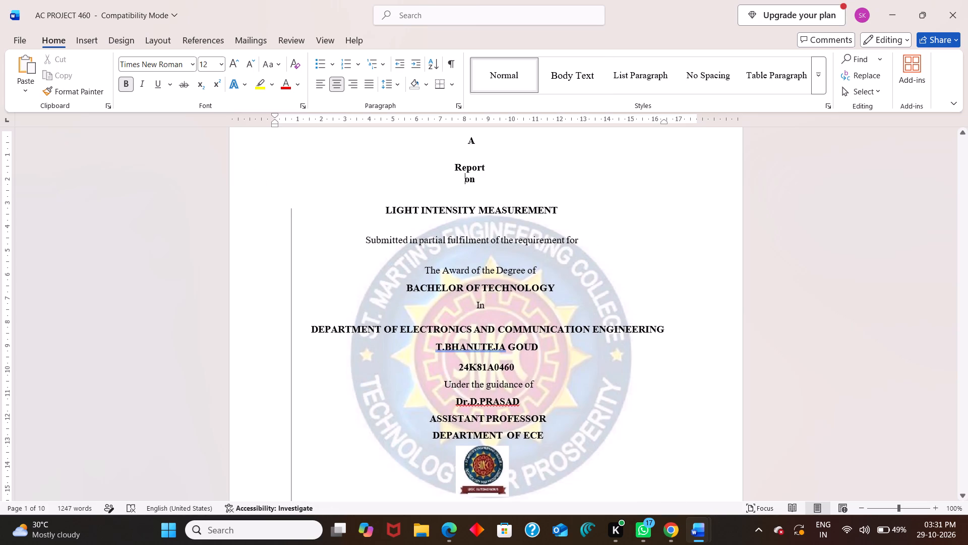
Set the line spacing of the cover page heading lines "A", "Report" and "on" to 1.15.
drag(467, 140, 487, 177)
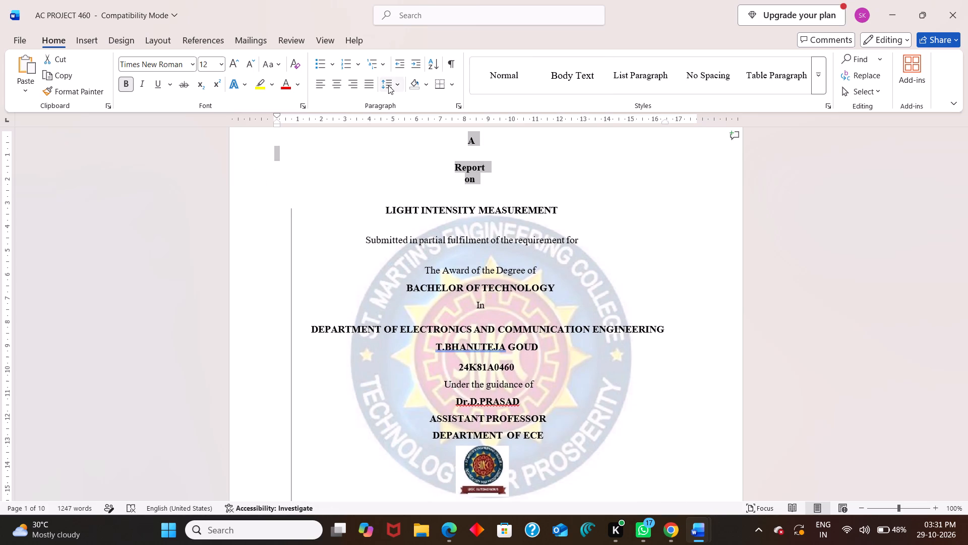
click(392, 80)
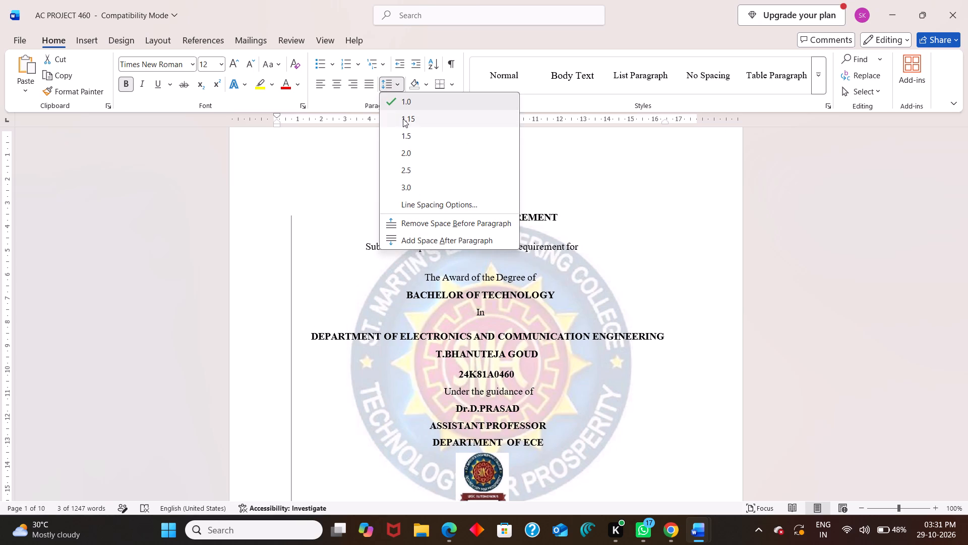
click(403, 119)
click(87, 251)
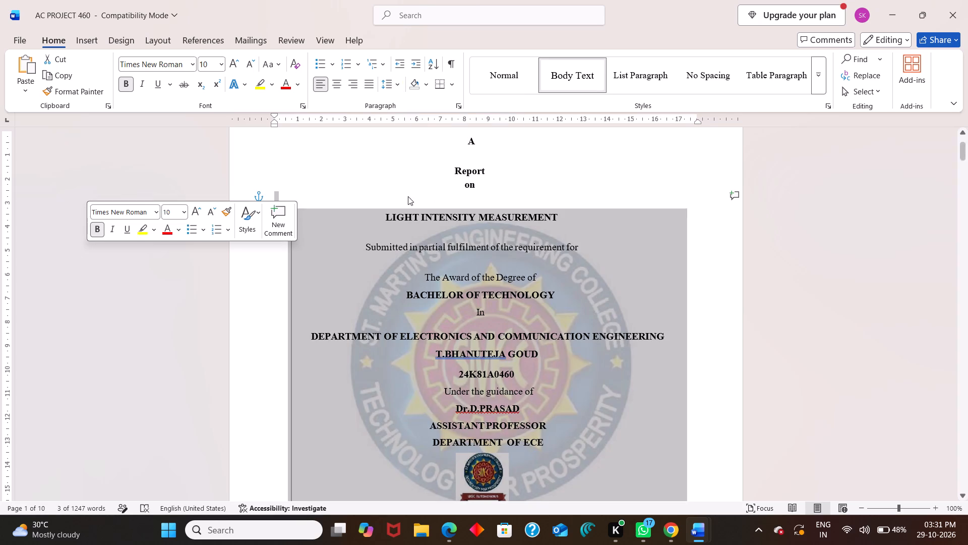
click(815, 149)
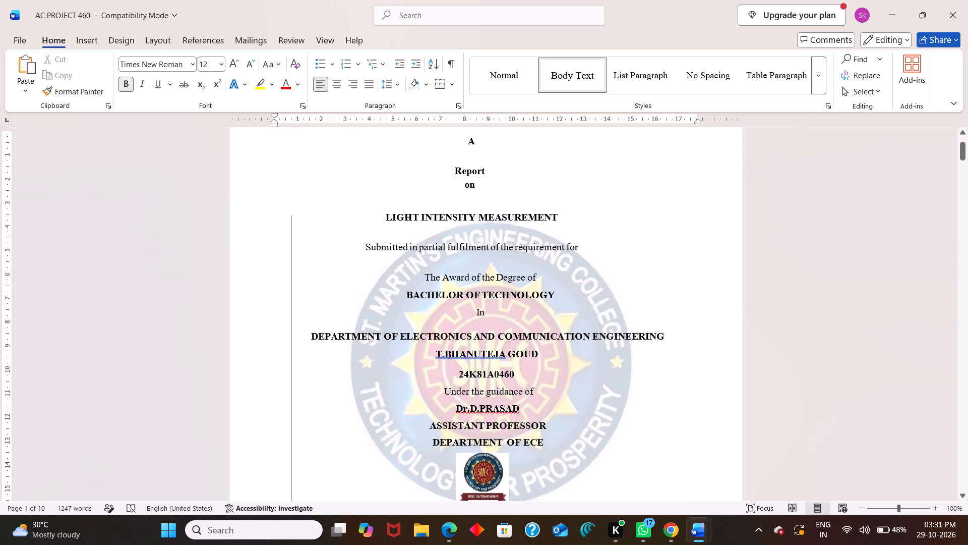
Shift the cover page graphic group with the seal watermark and text slightly toward the left page margin.
scroll(494, 260, down, 1)
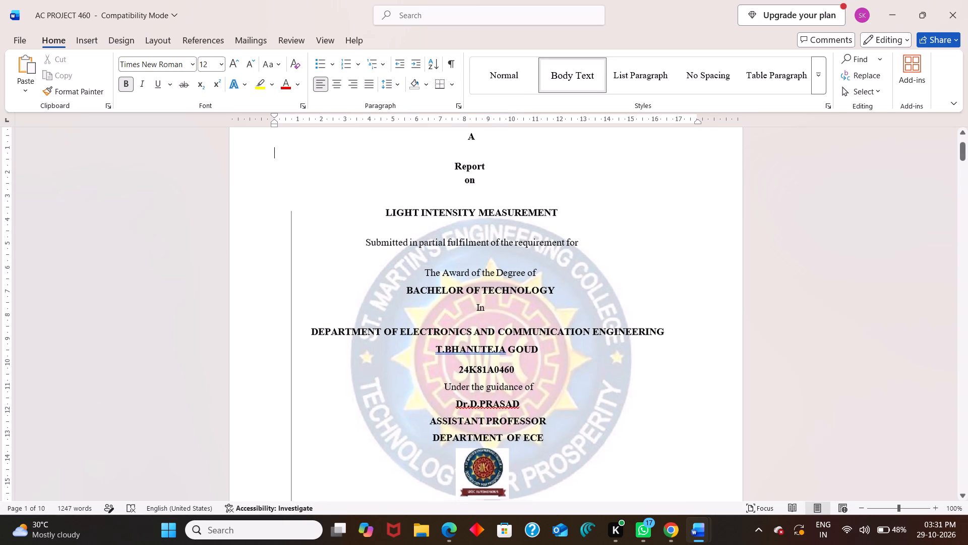
scroll(494, 260, down, 1)
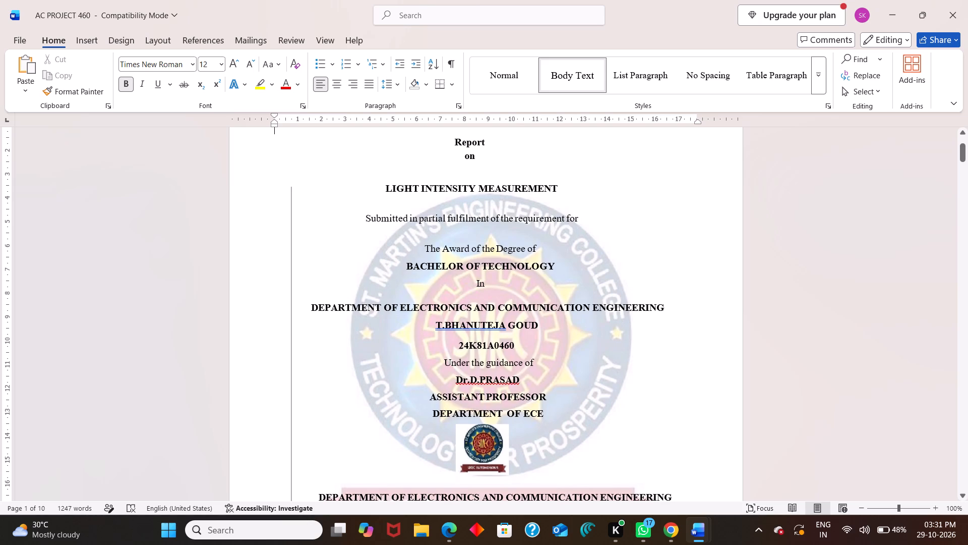
click(292, 227)
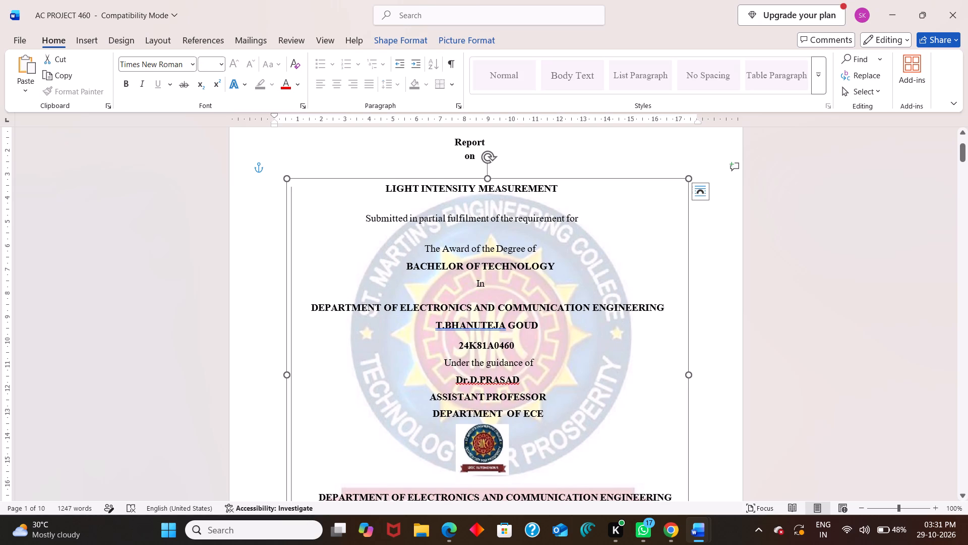
click(394, 271)
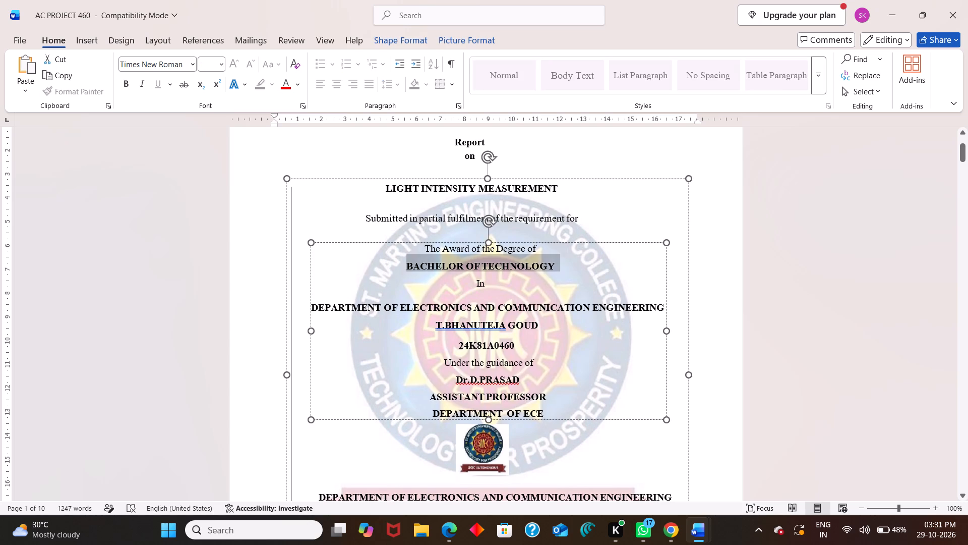
click(290, 214)
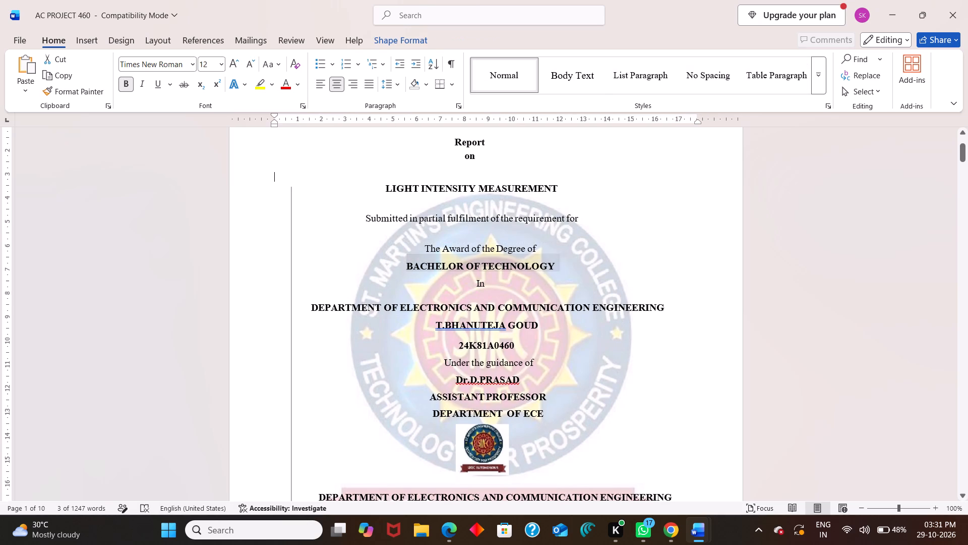
click(290, 214)
triple_click(290, 214)
double_click(290, 214)
drag(290, 214, 294, 210)
click(294, 210)
drag(294, 210, 287, 211)
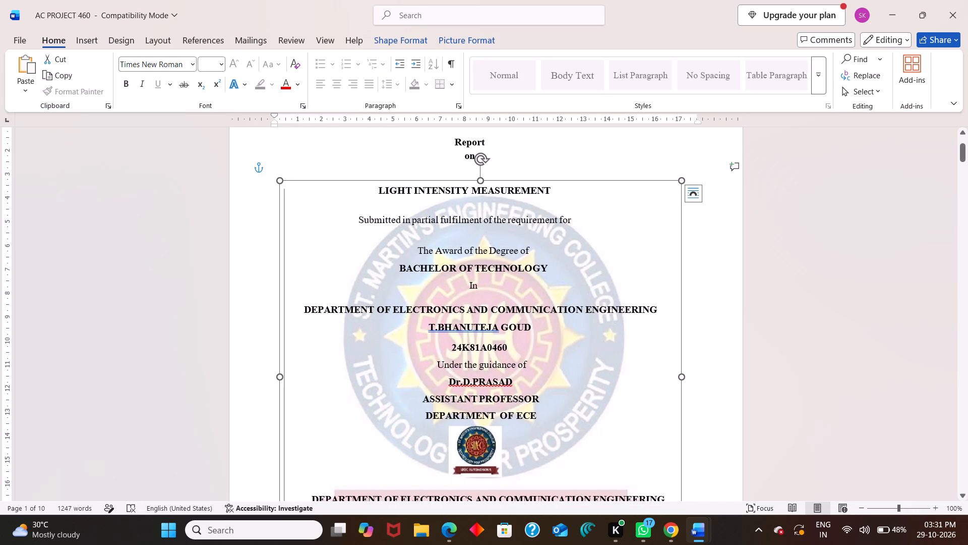
click(170, 232)
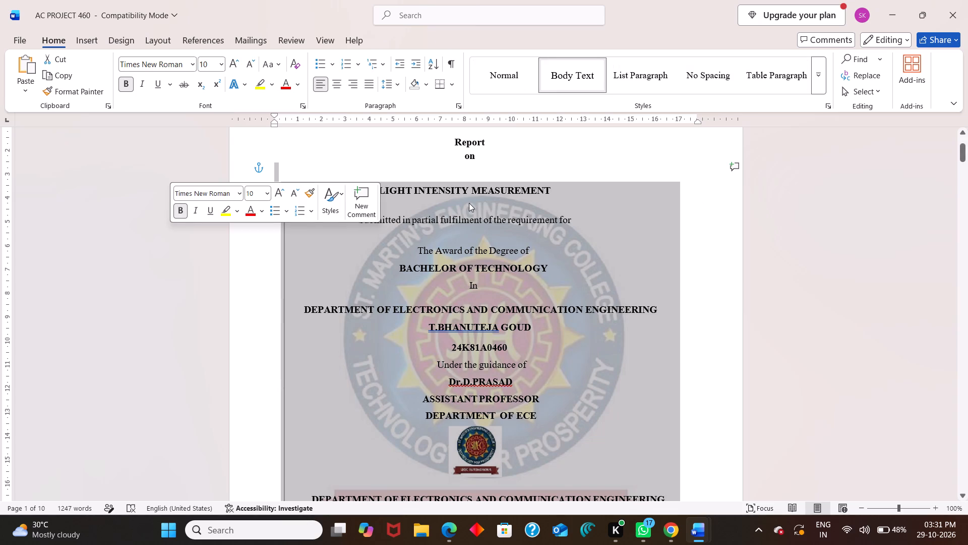
click(460, 237)
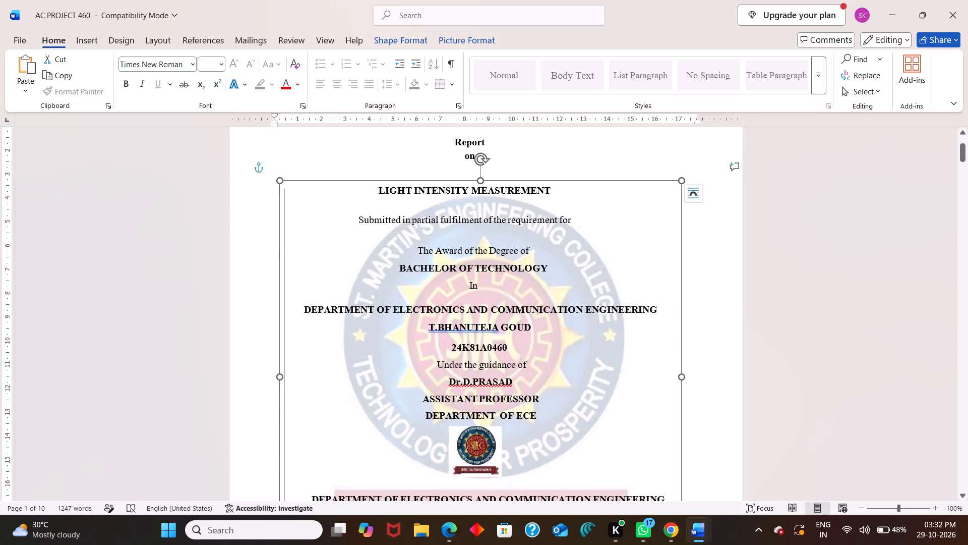
Reduce the cover page's top margin to about 1.3 cm.
scroll(222, 250, up, 3)
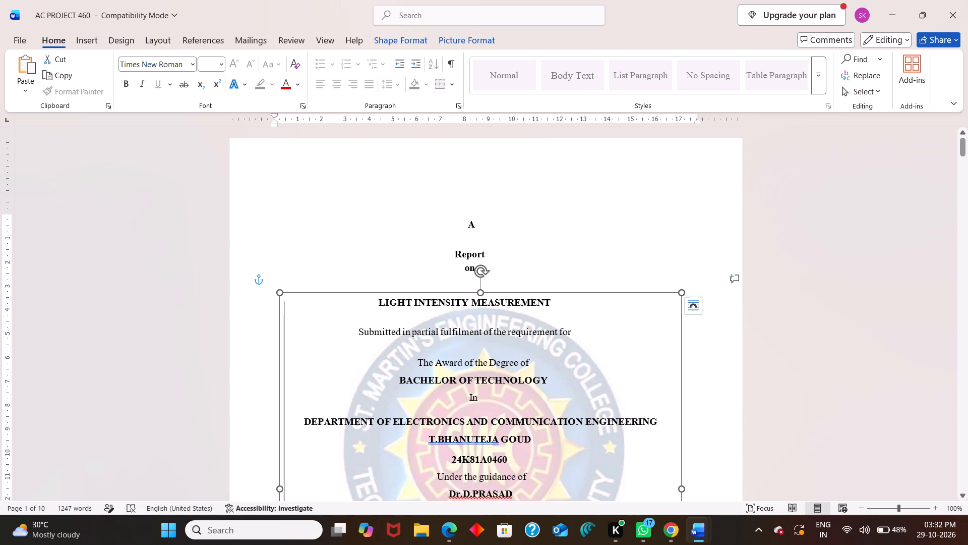
drag(5, 214, 5, 210)
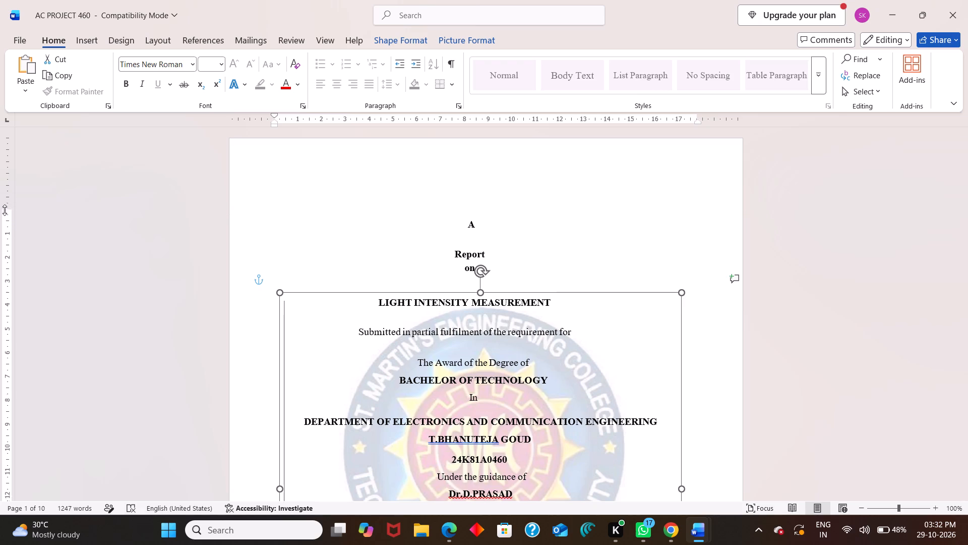
drag(5, 210, 5, 180)
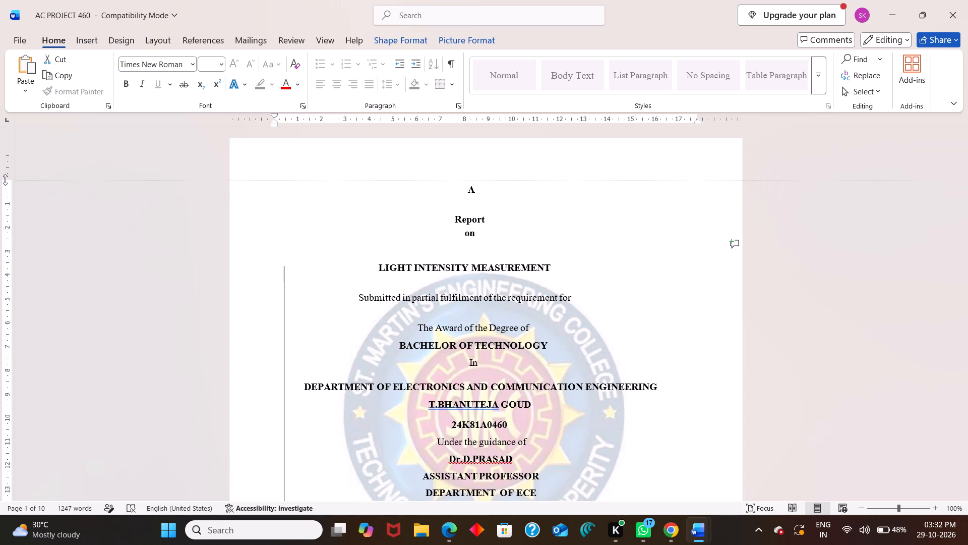
drag(5, 180, 6, 165)
click(64, 220)
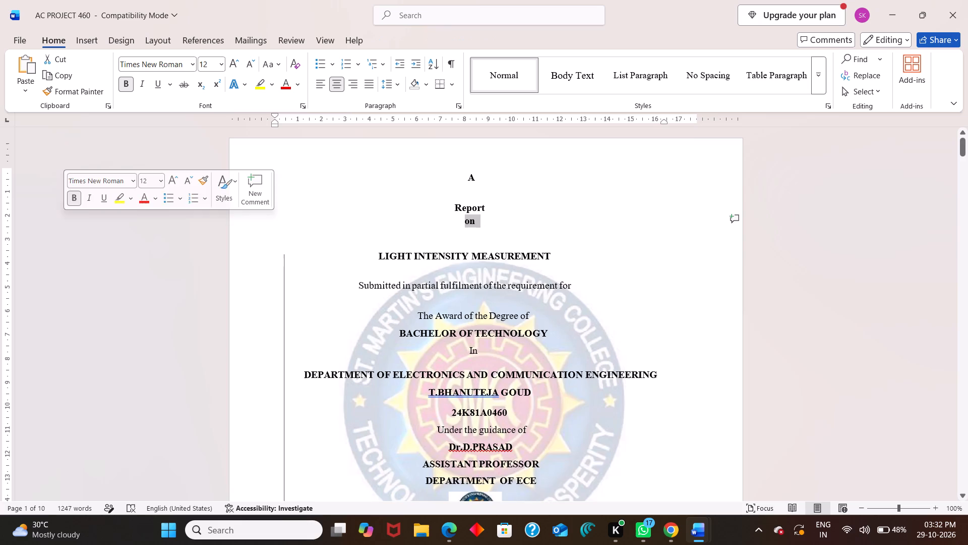
Delete the old student name and roll number line below the declaration text on page 3.
scroll(212, 229, down, 2)
scroll(212, 229, up, 1)
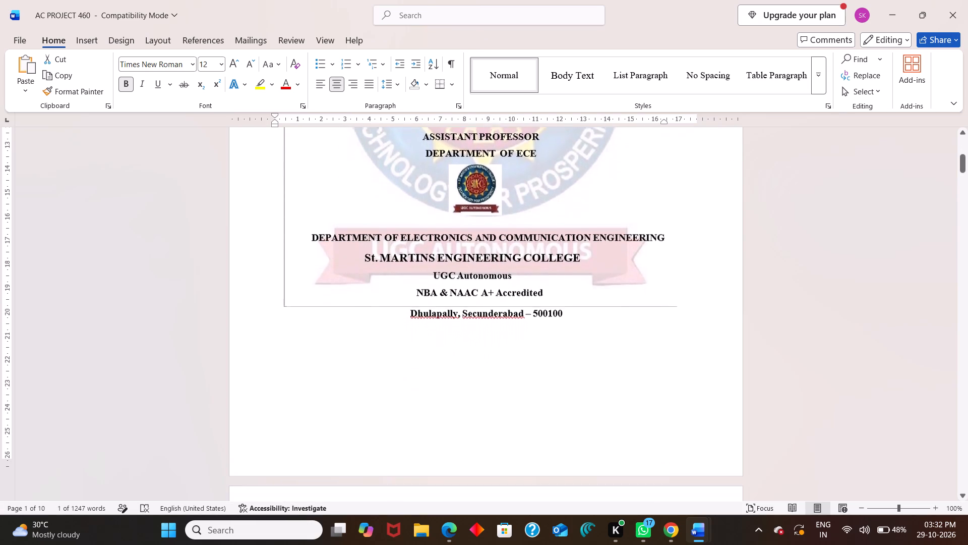
scroll(212, 229, up, 2)
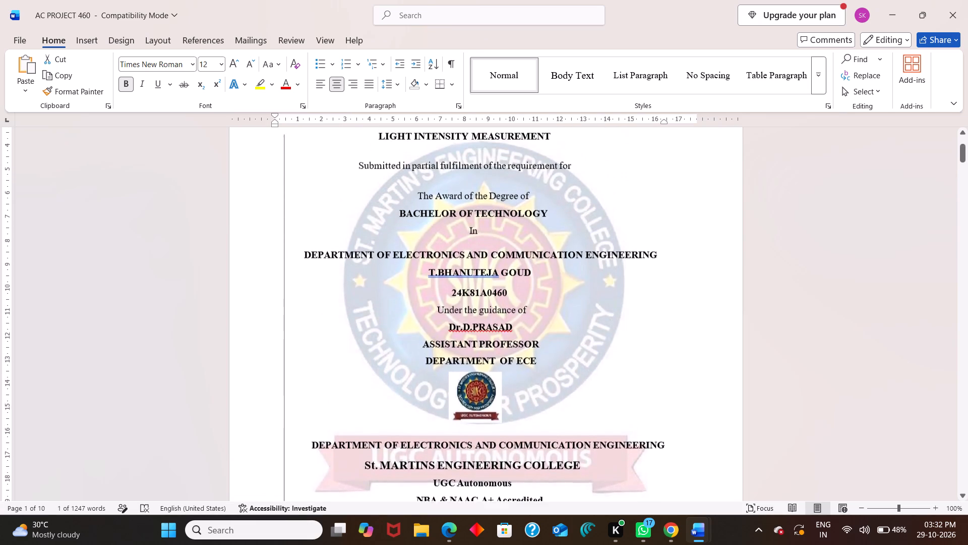
scroll(212, 229, up, 1)
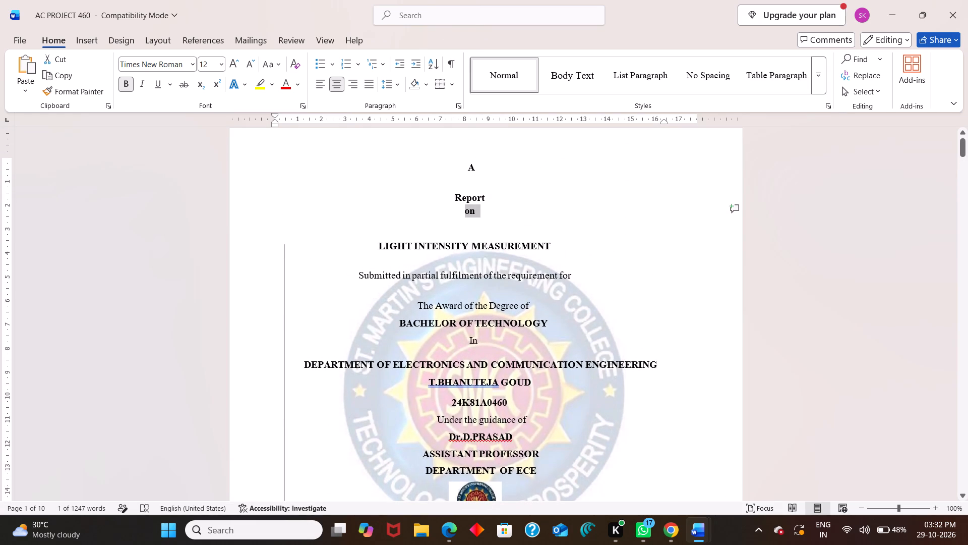
scroll(285, 267, down, 10)
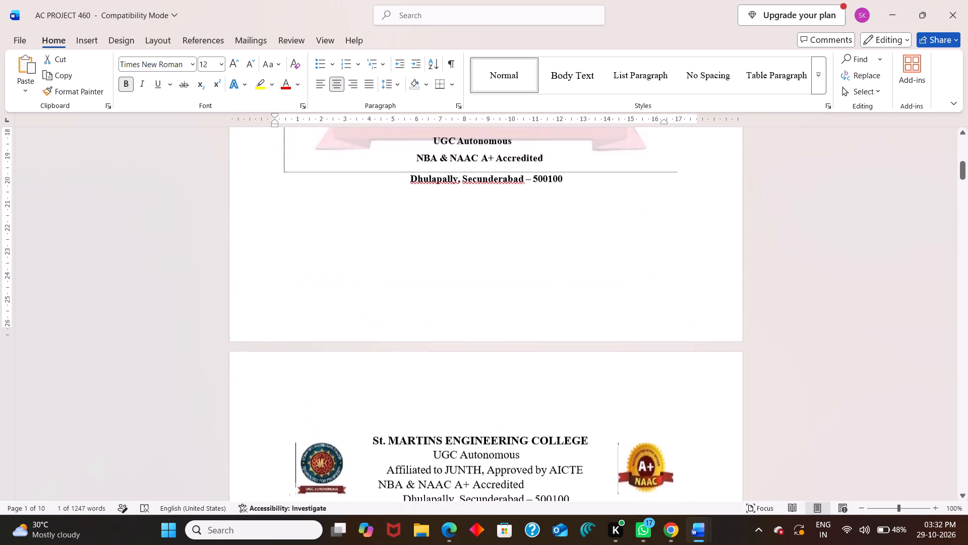
scroll(285, 267, down, 3)
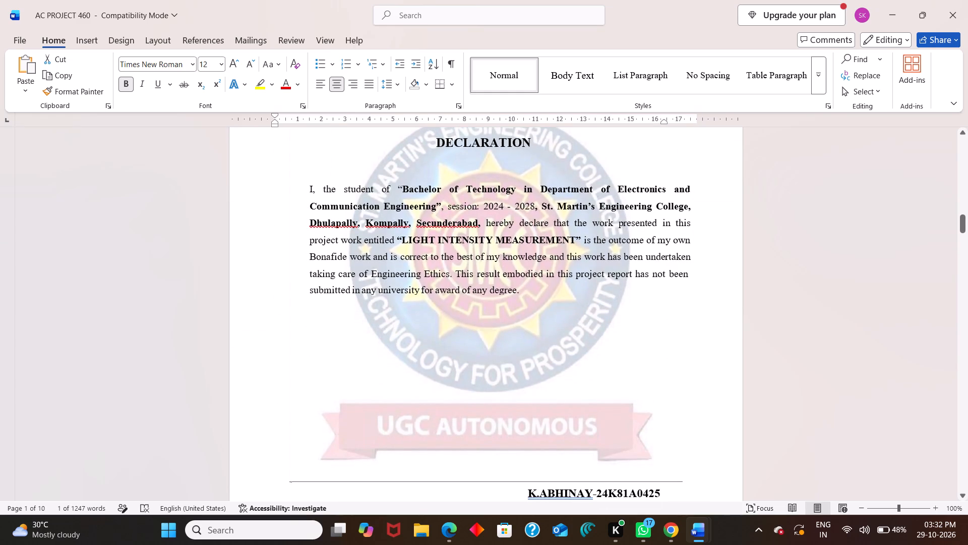
scroll(285, 267, down, 2)
click(465, 300)
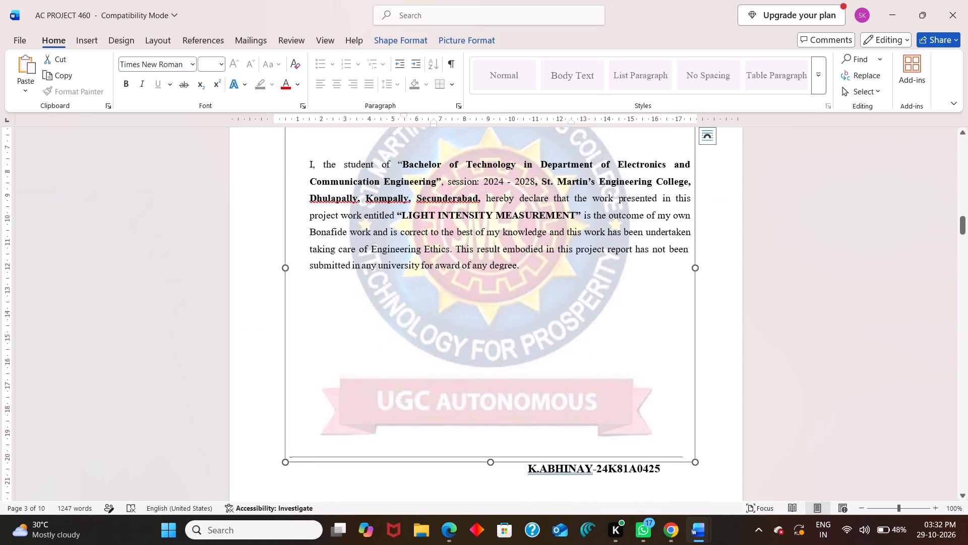
drag(665, 471, 527, 474)
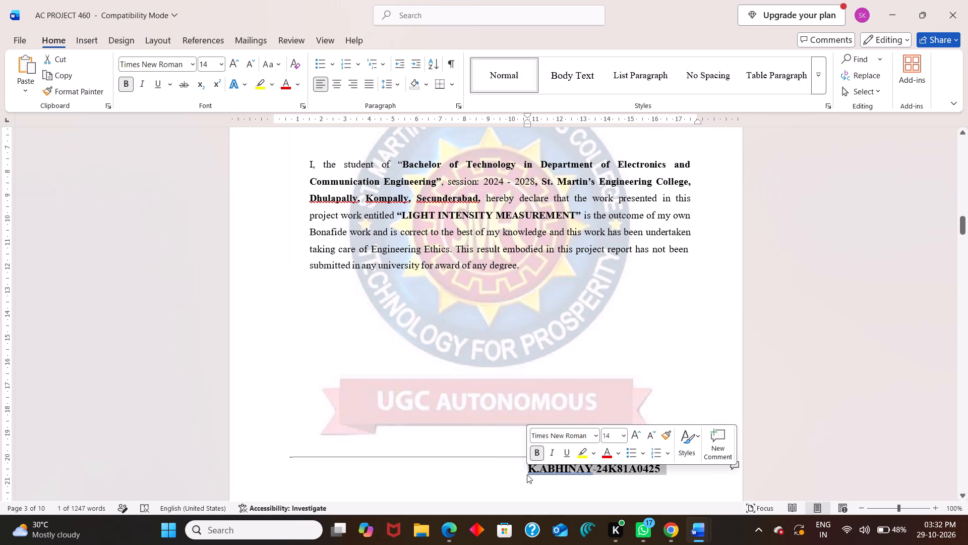
key(BackSpace)
Delete the old student name and roll number line below the acknowledgement text on page 4.
scroll(527, 474, up, 1)
scroll(527, 474, down, 1)
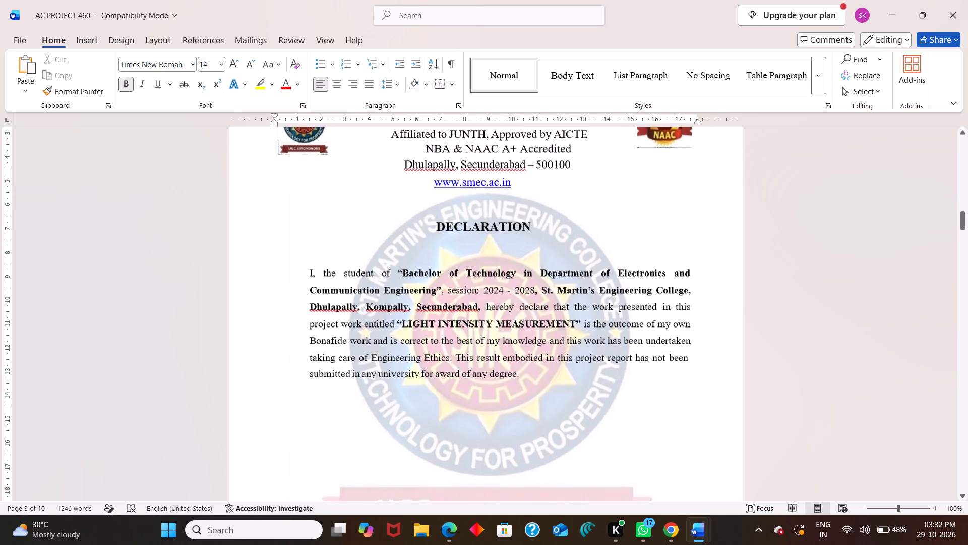
scroll(527, 474, down, 5)
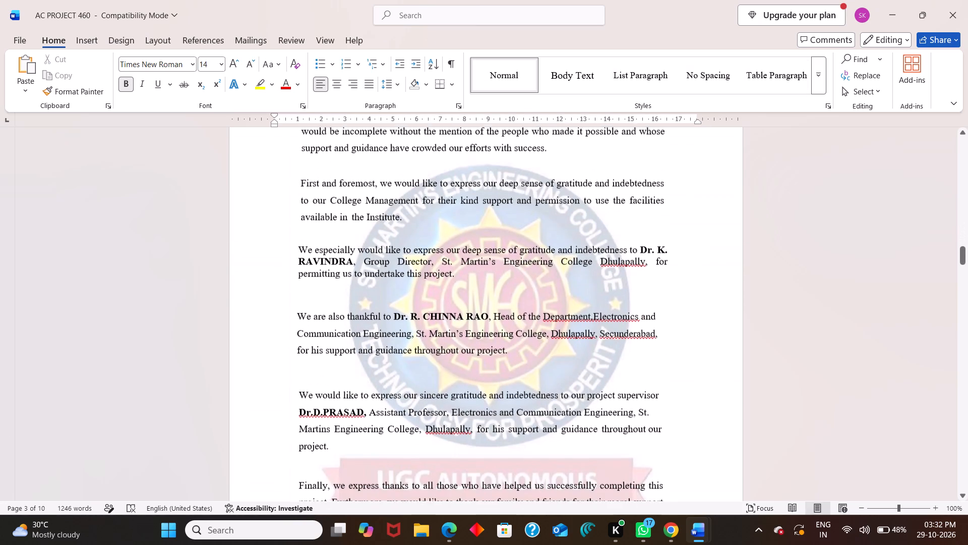
scroll(527, 474, down, 4)
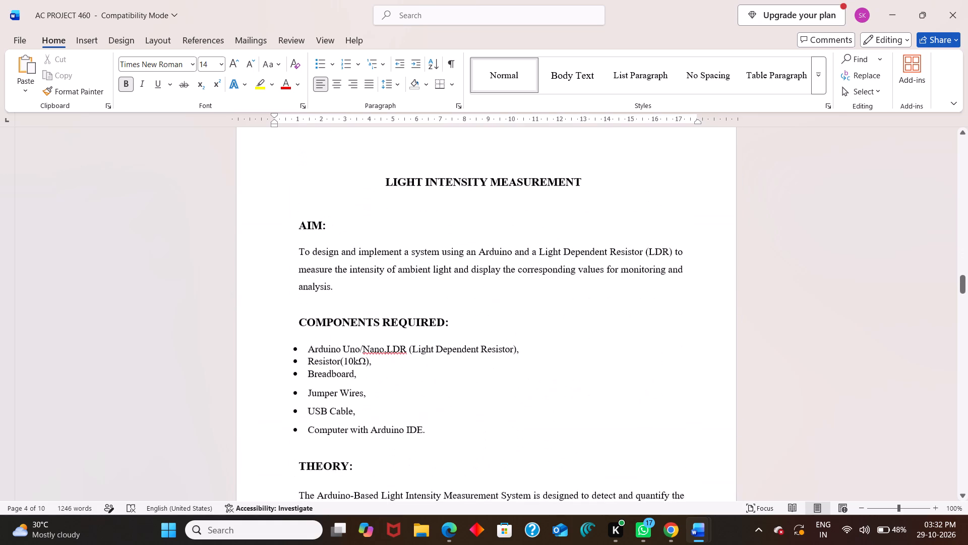
scroll(527, 474, up, 2)
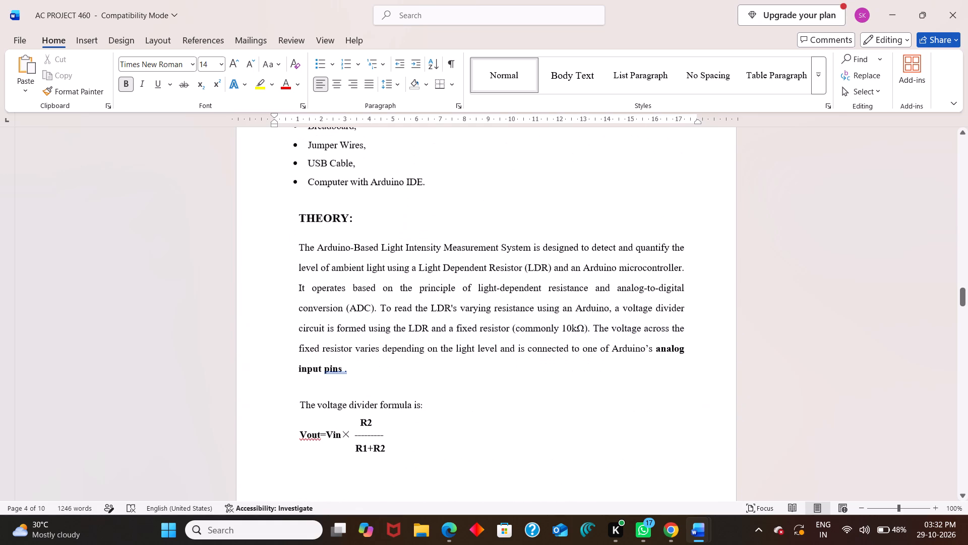
scroll(527, 474, up, 2)
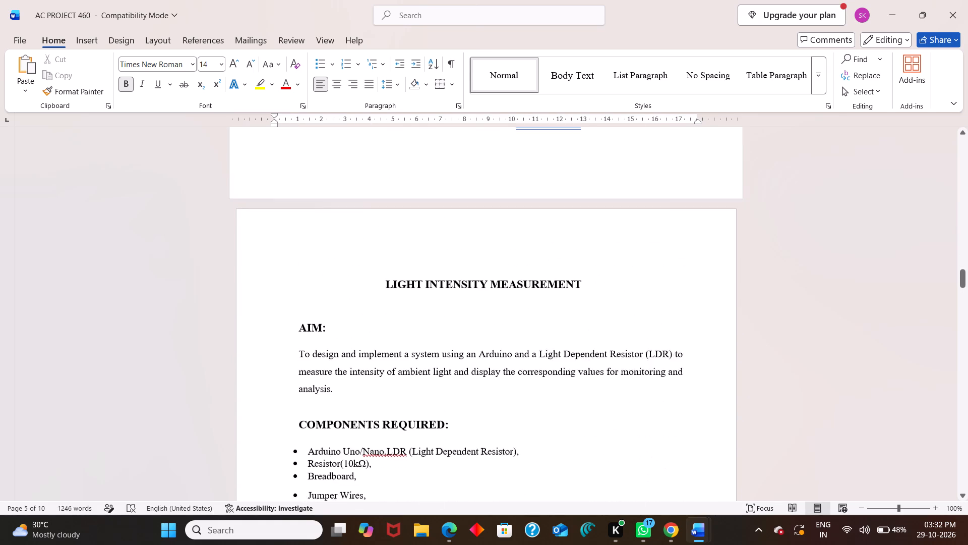
scroll(527, 474, up, 1)
double_click(648, 193)
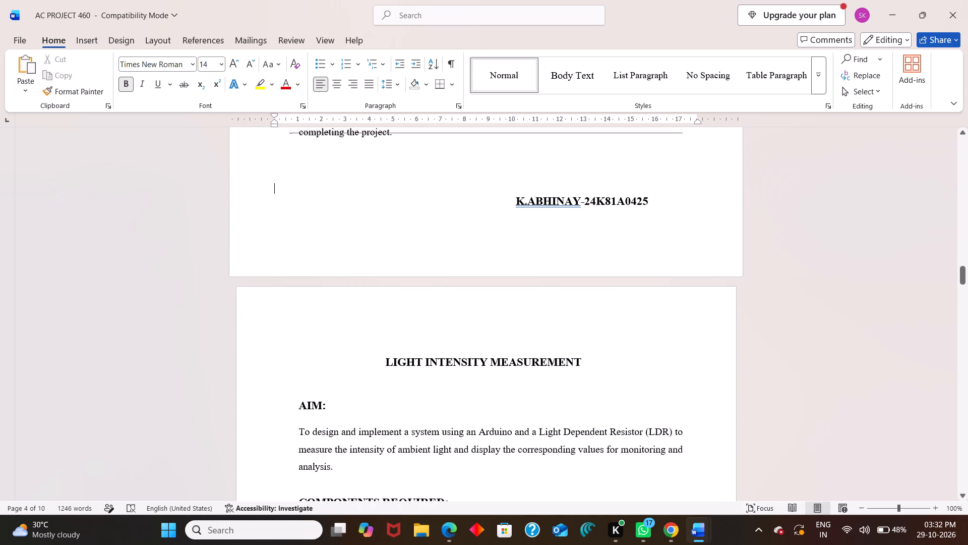
double_click(646, 209)
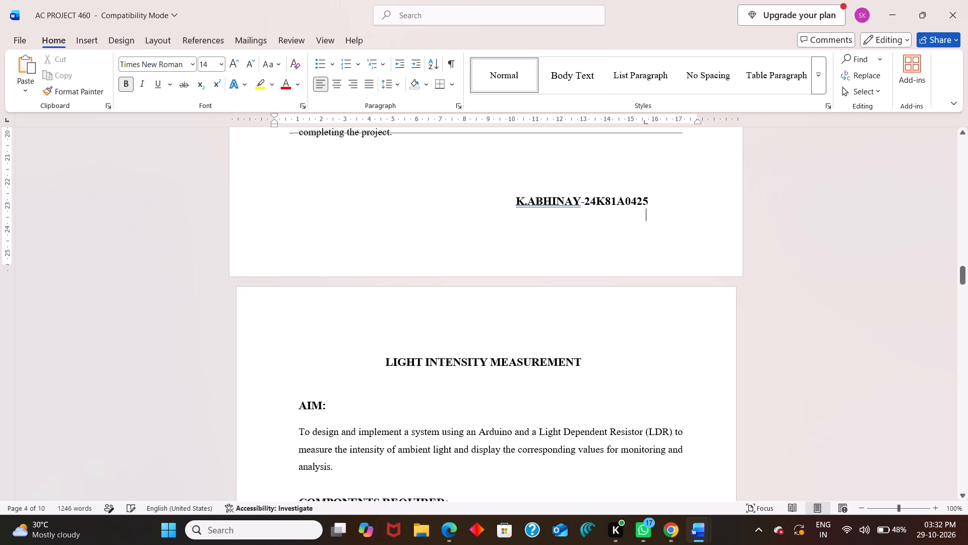
click(646, 197)
drag(646, 197, 516, 199)
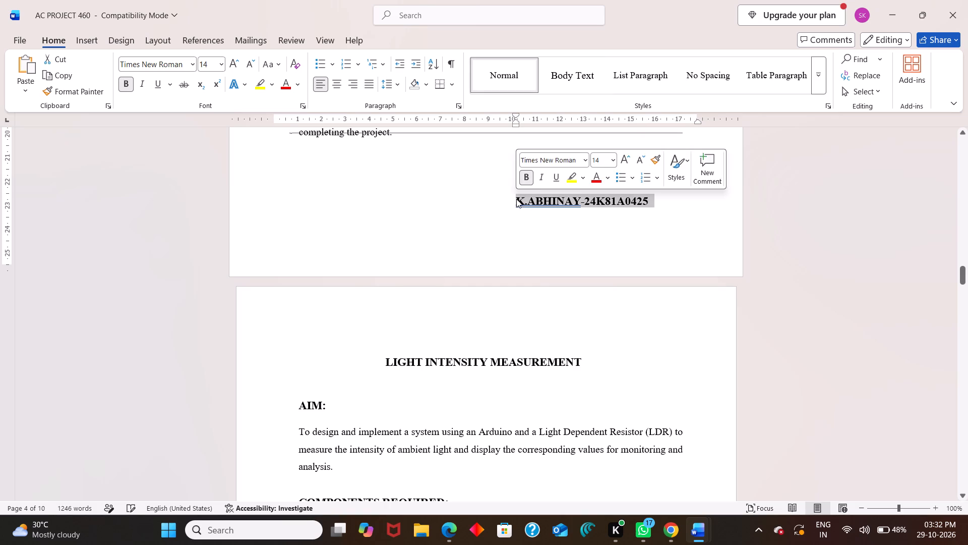
key(BackSpace)
Move the acknowledgement page's seal watermark picture slightly down so its bottom line sits just below the last paragraph.
scroll(516, 199, down, 2)
scroll(516, 199, up, 2)
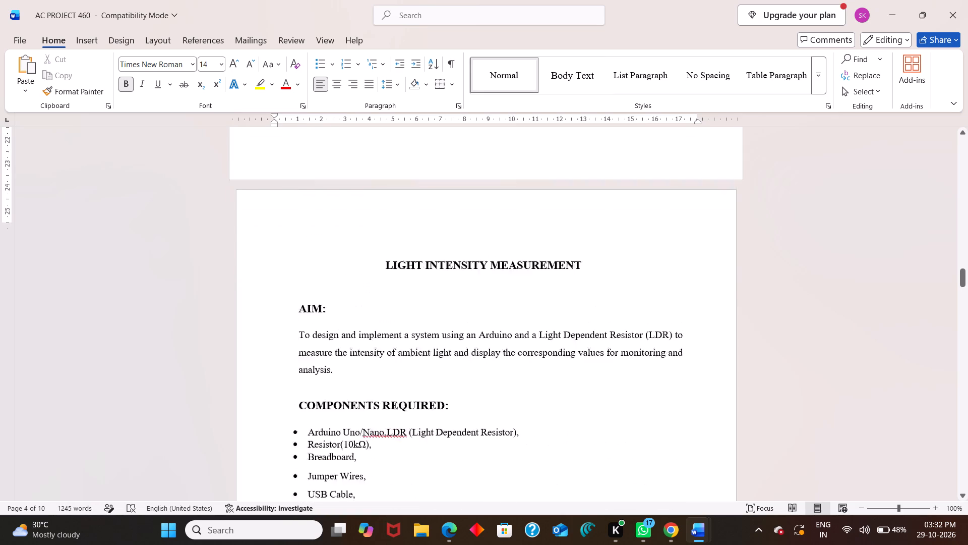
scroll(516, 199, up, 1)
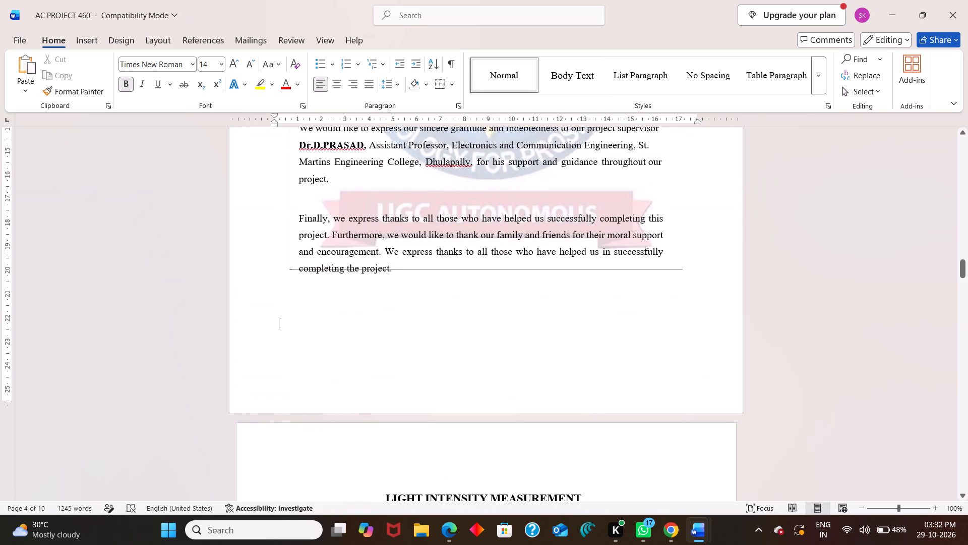
click(500, 269)
drag(500, 269, 504, 261)
scroll(505, 260, up, 1)
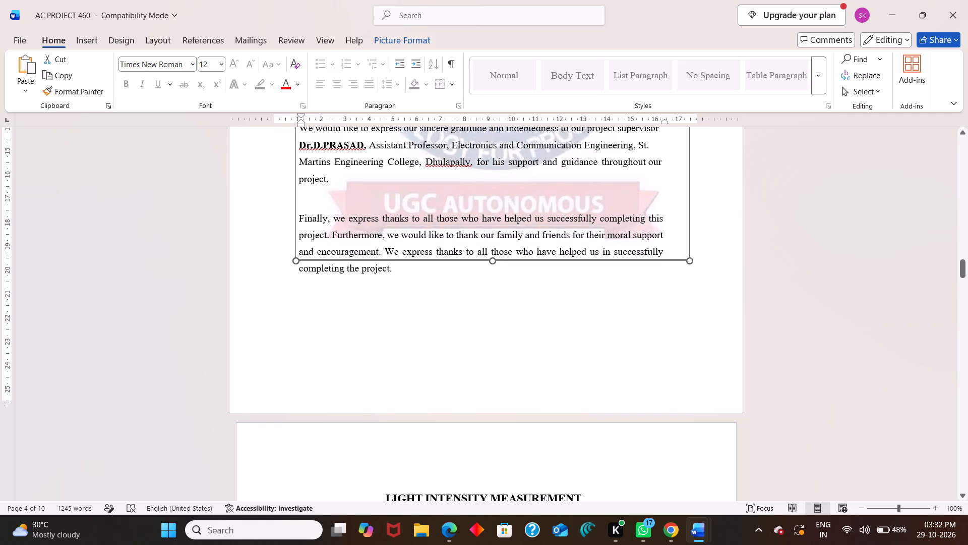
scroll(504, 261, up, 1)
drag(504, 261, 504, 277)
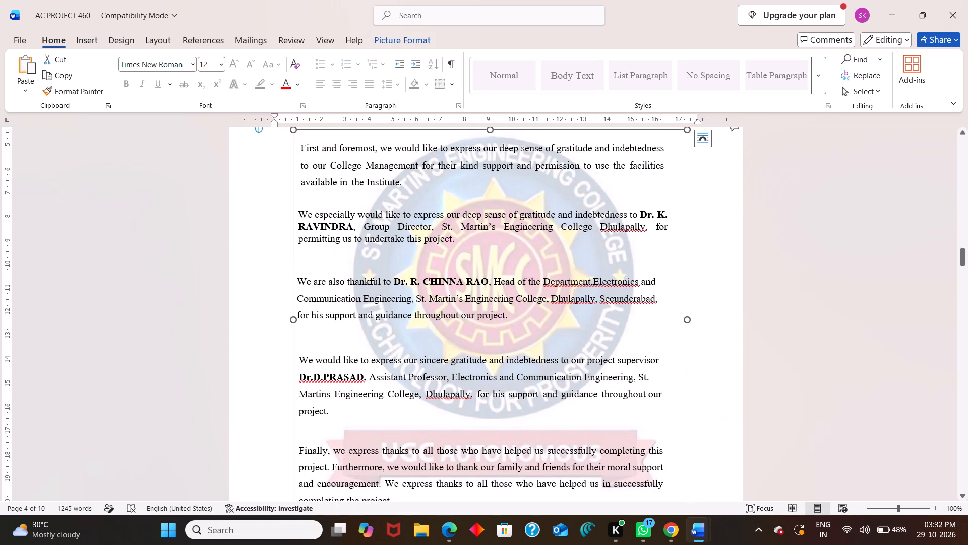
click(244, 250)
Review the report's pages, checking the cover, certificate, declaration and acknowledgement for layout and student details.
scroll(559, 247, down, 1)
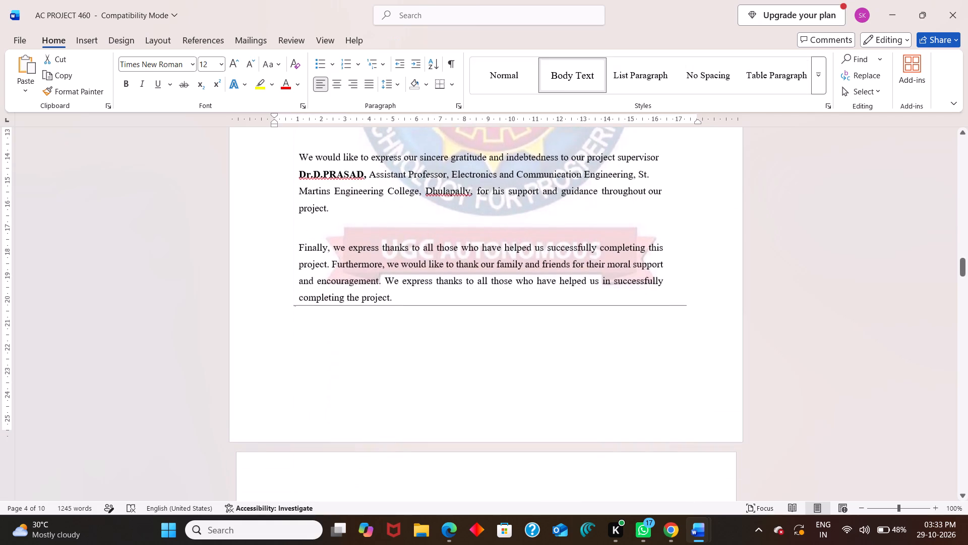
scroll(559, 247, down, 9)
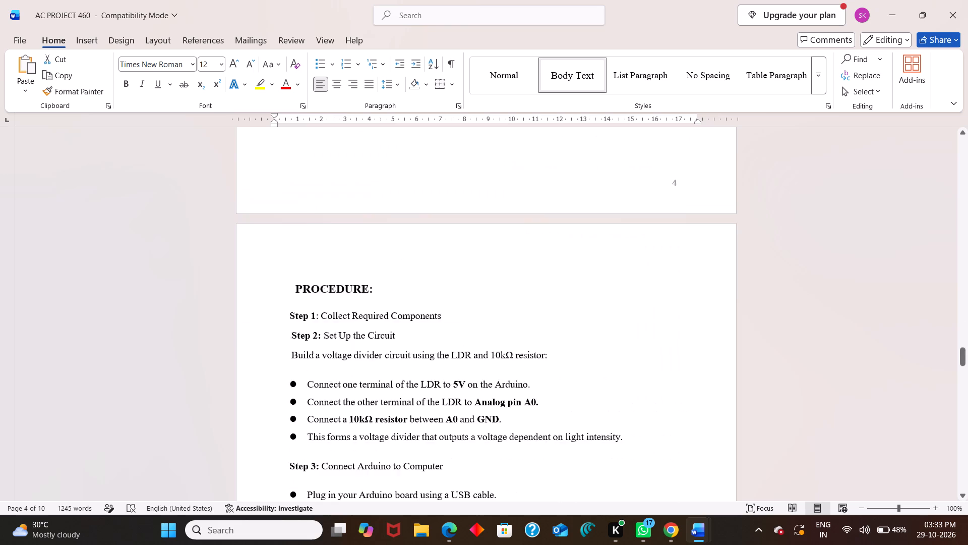
scroll(559, 247, down, 3)
scroll(559, 247, right, 13)
scroll(559, 247, up, 20)
scroll(559, 247, up, 3)
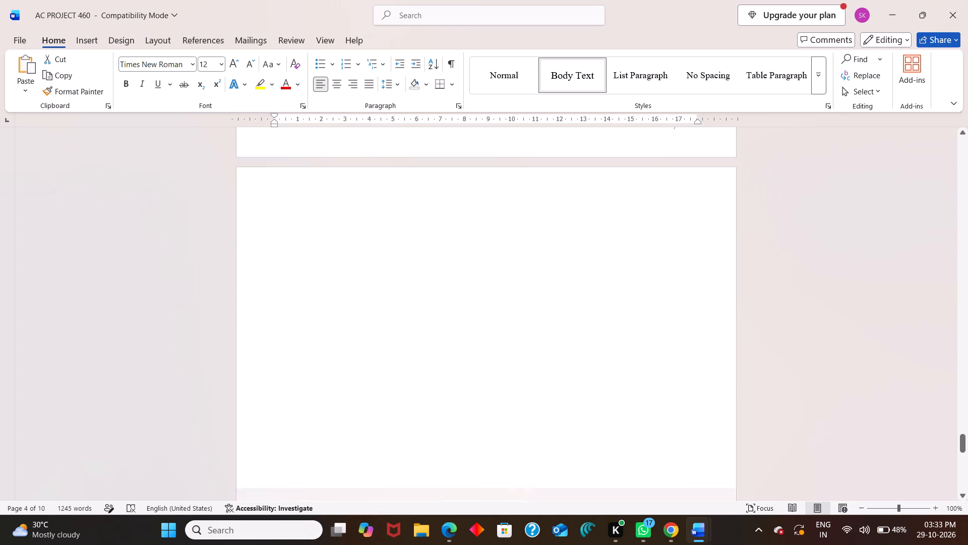
scroll(559, 247, up, 20)
scroll(559, 247, up, 20)
scroll(559, 247, up, 20)
scroll(559, 247, down, 1)
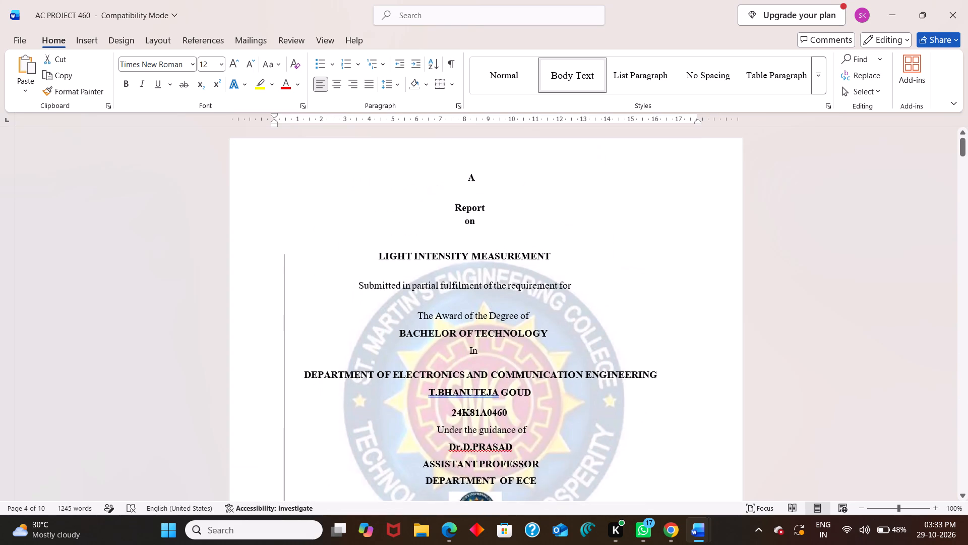
scroll(559, 247, down, 6)
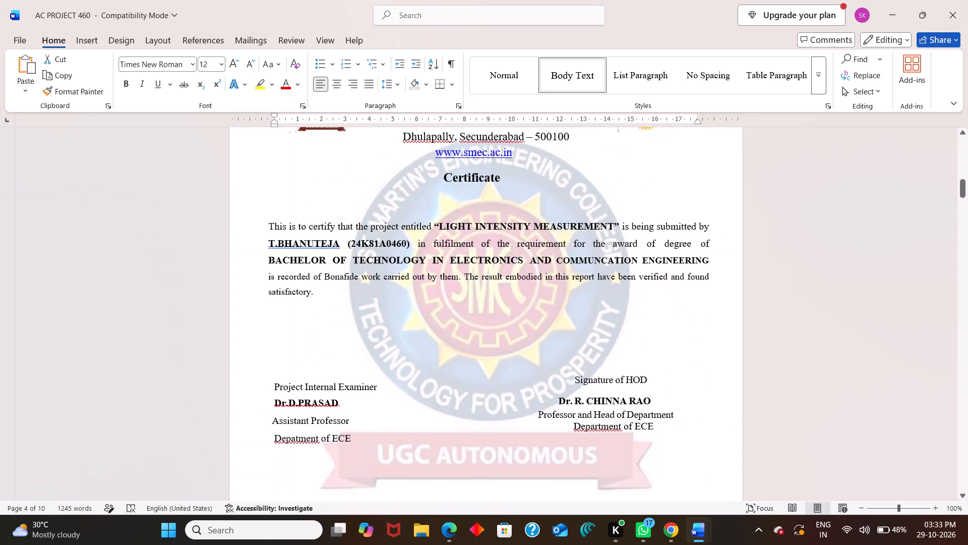
scroll(559, 247, down, 1)
scroll(559, 247, up, 2)
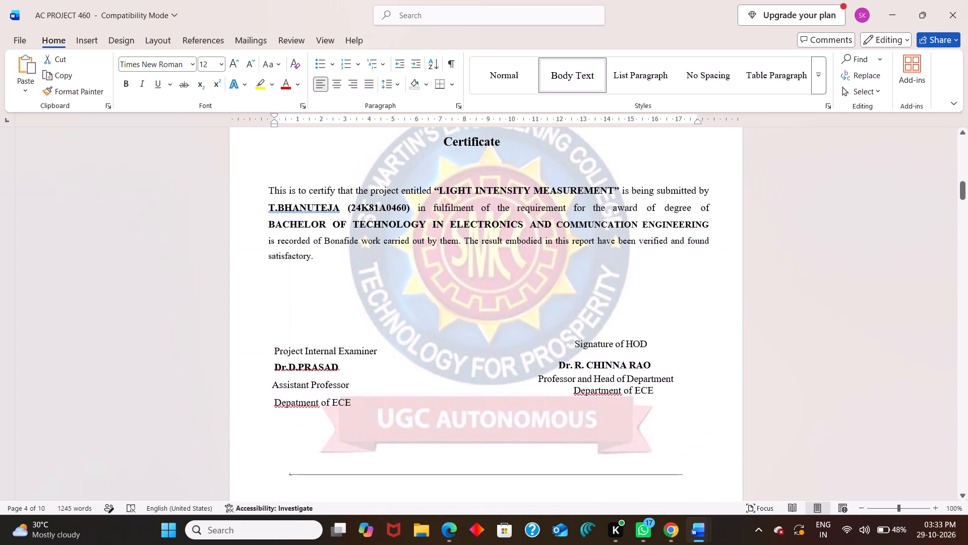
scroll(504, 269, down, 6)
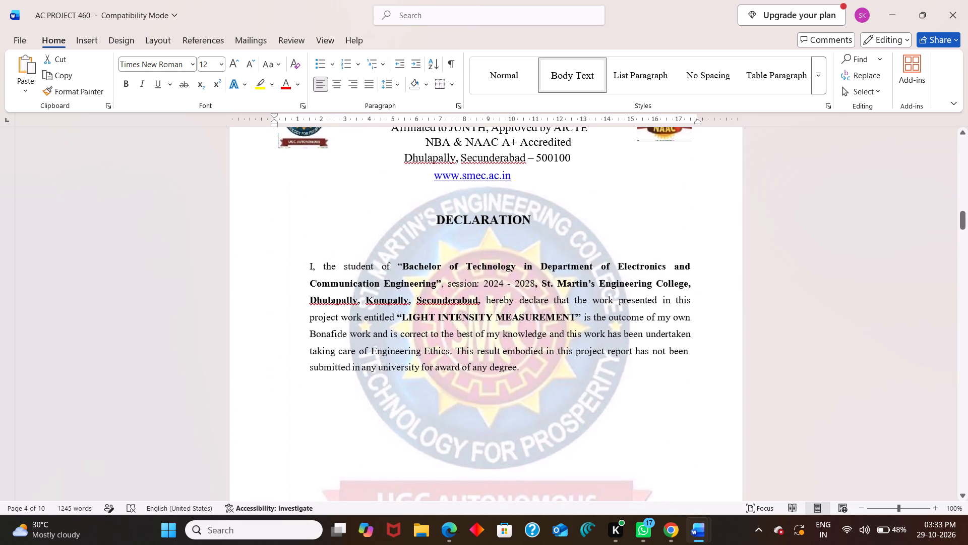
scroll(417, 403, down, 10)
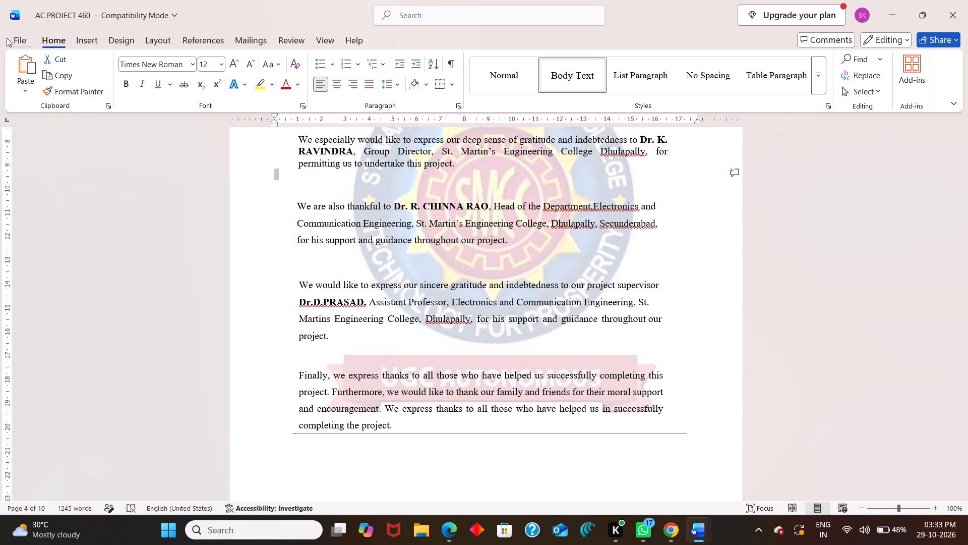
Save a copy of the report in the Downloads folder as a PDF named AC PROJECT 460.
click(22, 38)
click(39, 233)
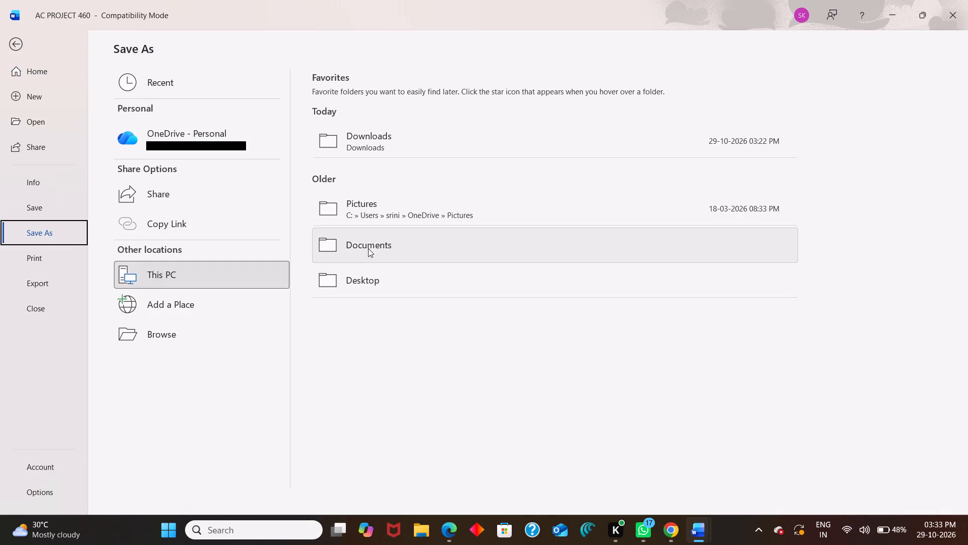
click(410, 145)
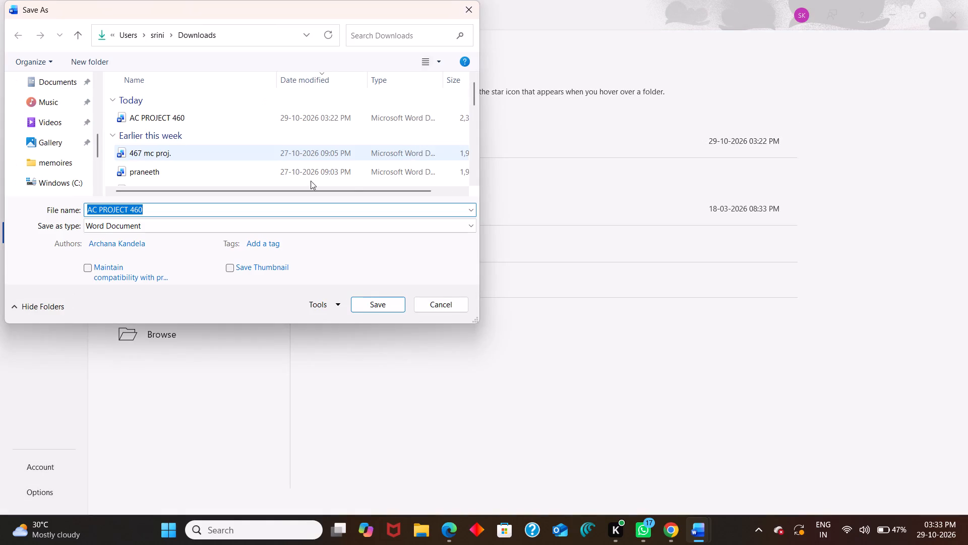
click(305, 223)
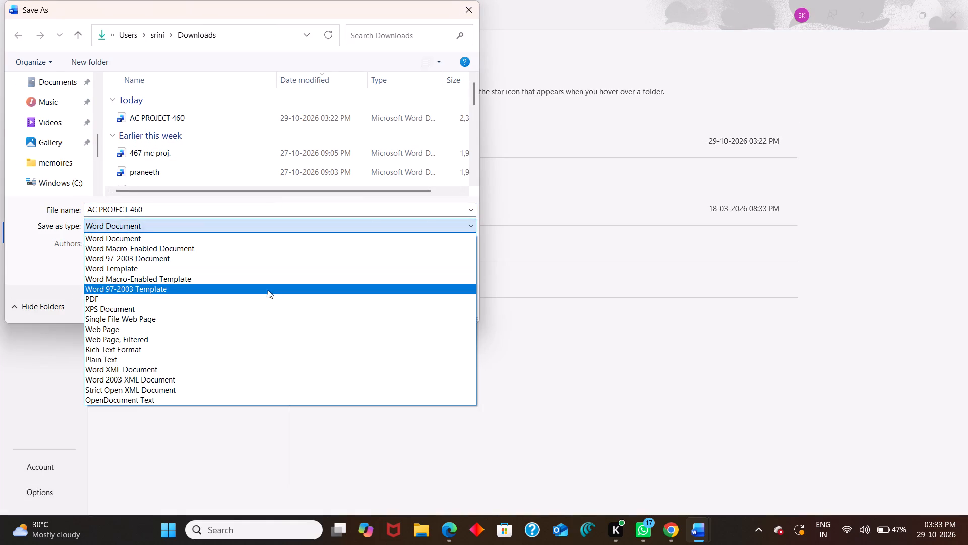
click(267, 295)
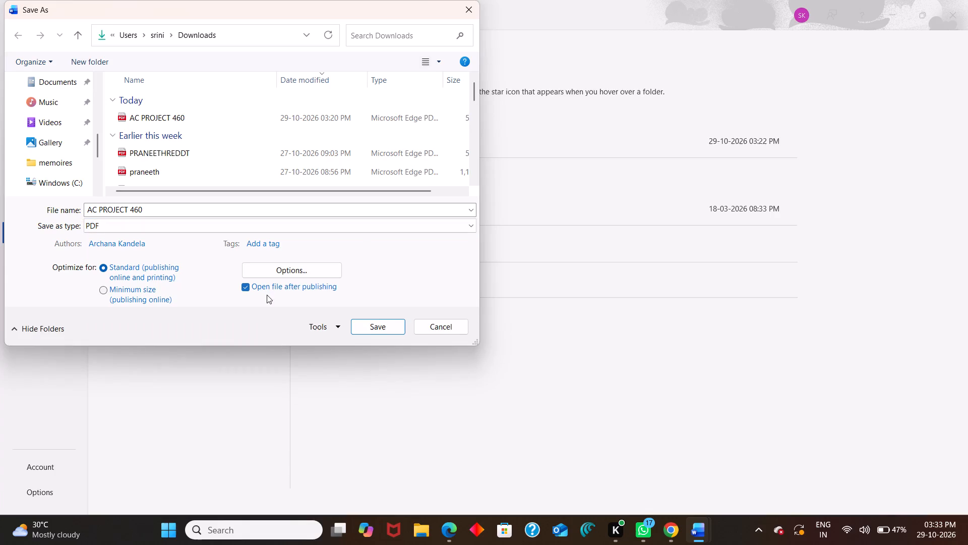
Save the report as a PDF over the existing AC PROJECT 460 in Downloads, and close the browser window showing the published file.
click(393, 323)
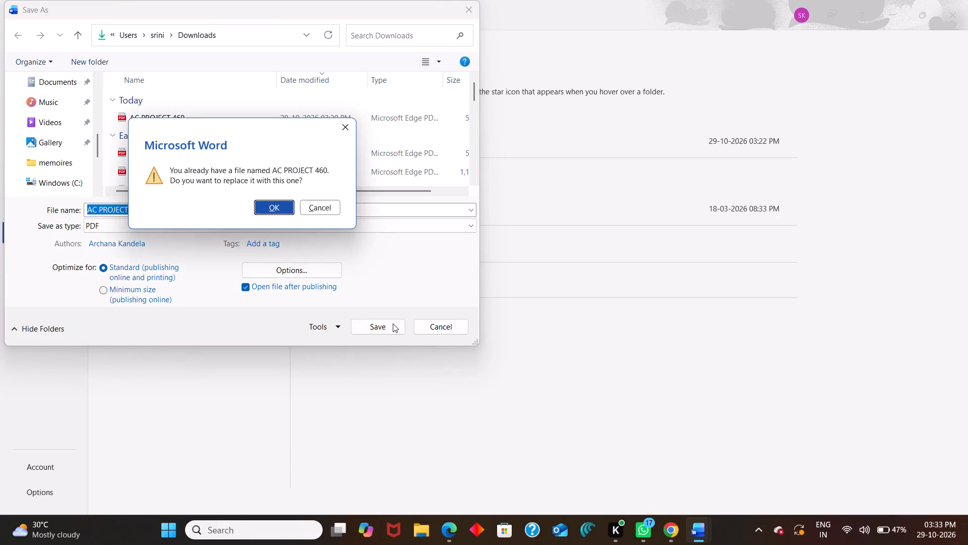
click(279, 203)
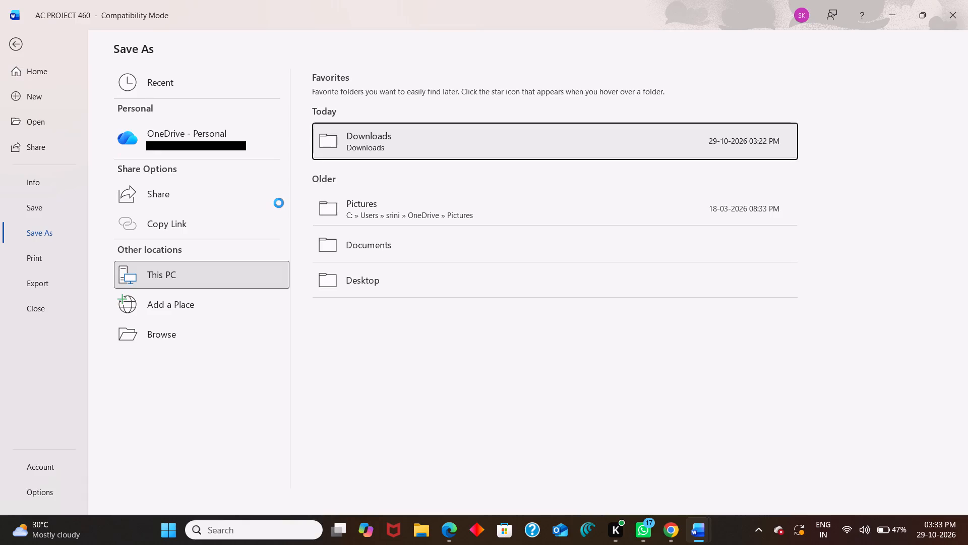
click(956, 10)
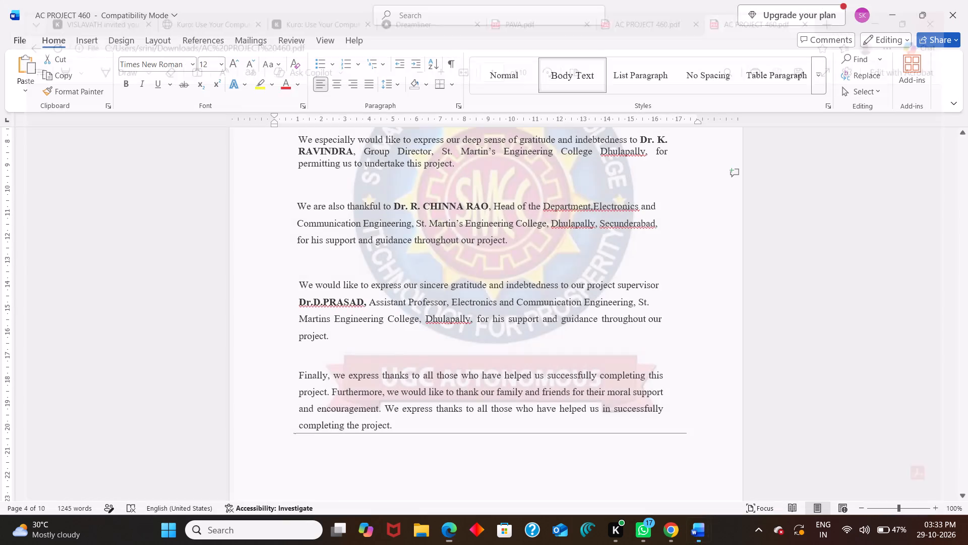
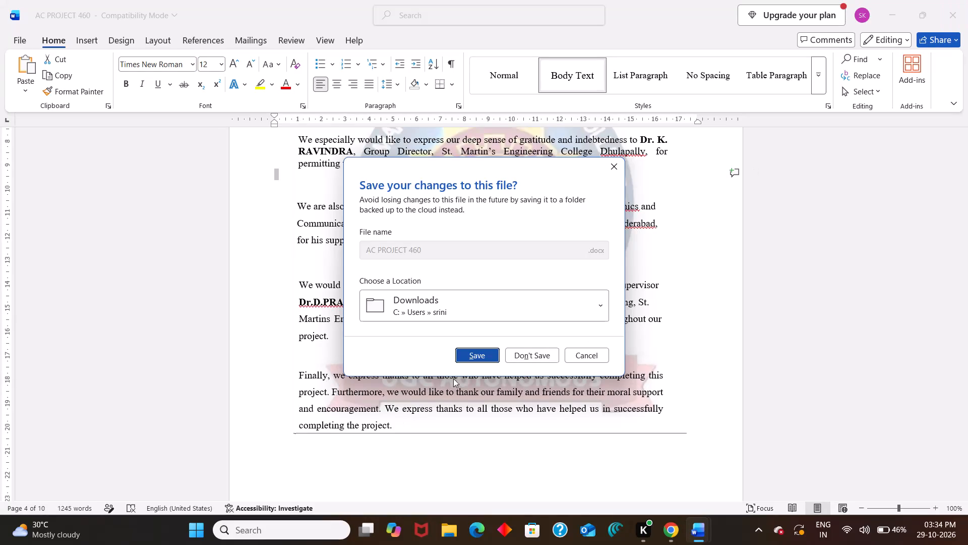
Save the edited AC PROJECT 460 Word document in the Downloads folder while closing it.
click(469, 353)
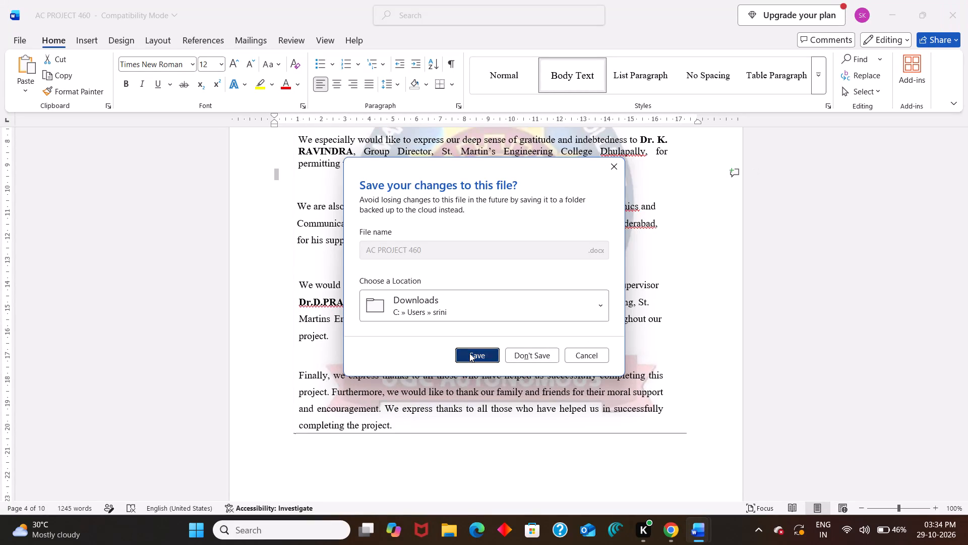
Close the remaining open reports, saving changes to the recovered IOT PDF and DC Motor Controller documents.
click(966, 0)
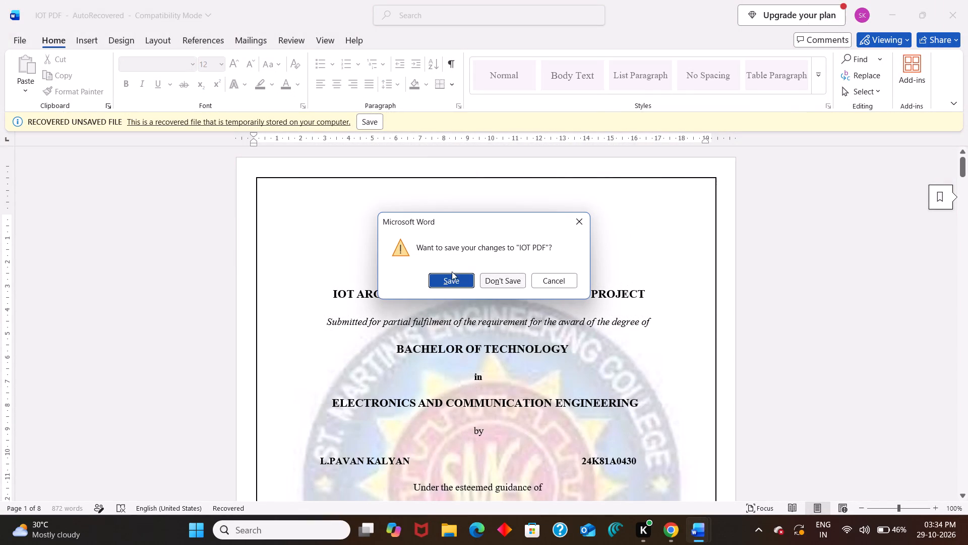
click(456, 280)
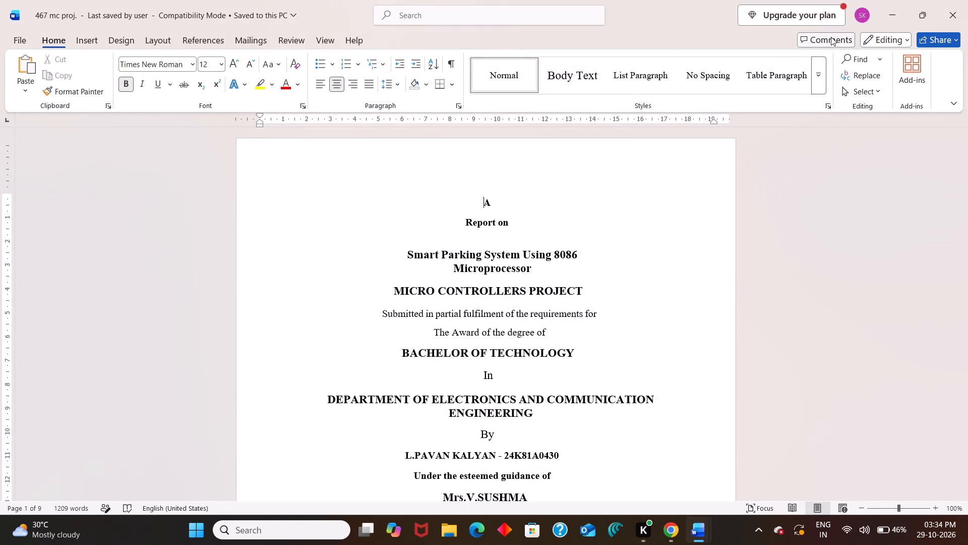
click(967, 0)
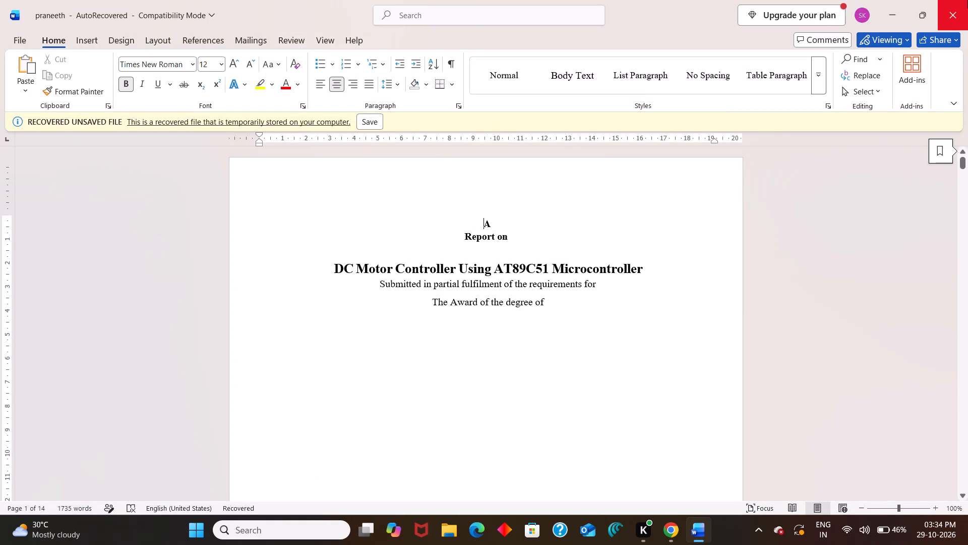
click(947, 7)
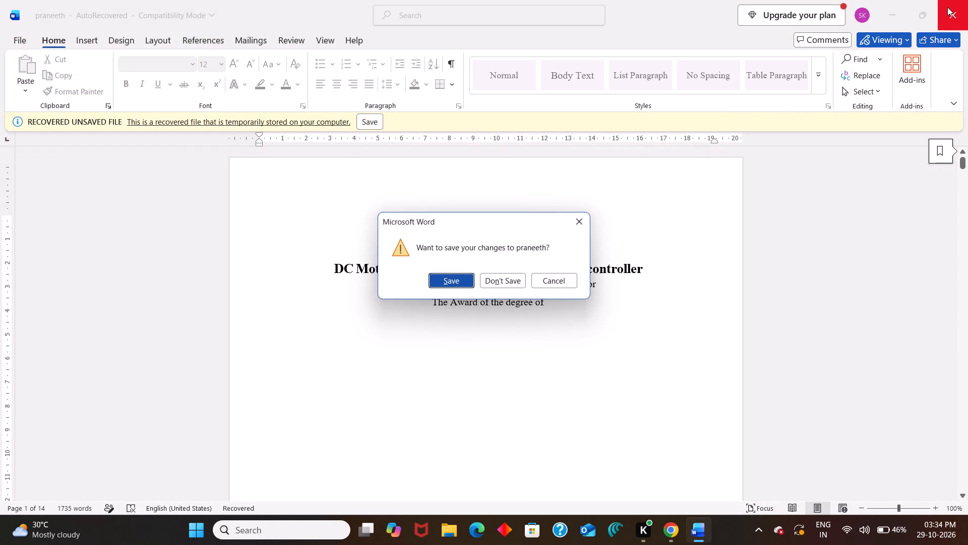
click(454, 275)
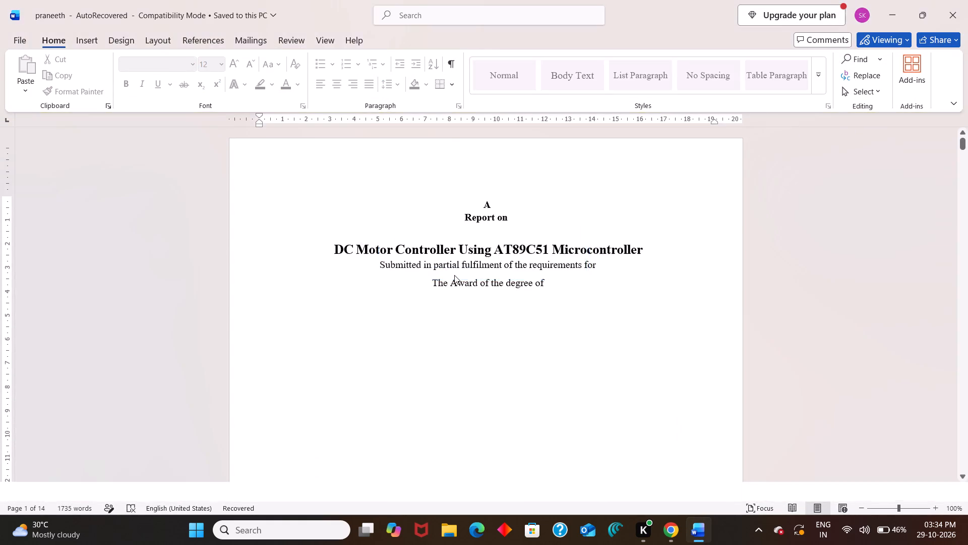